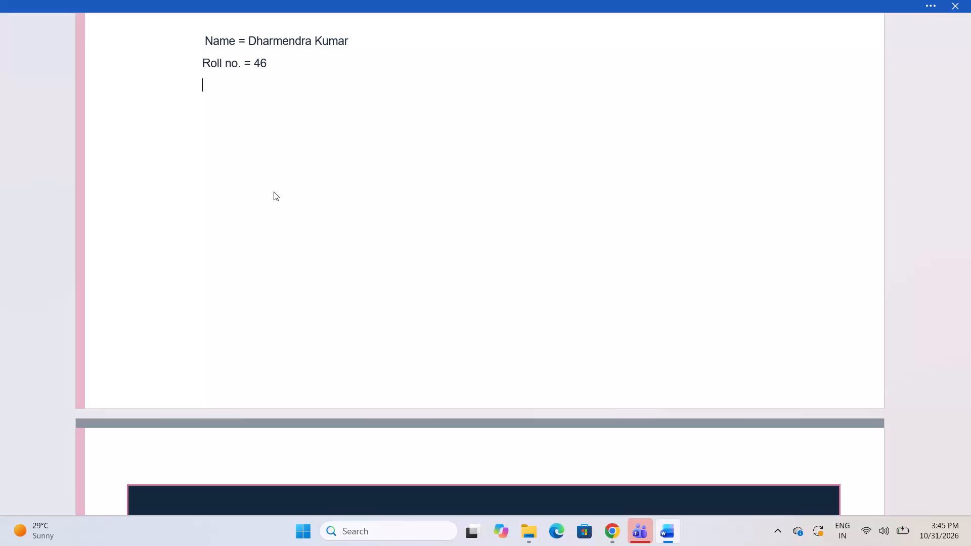
Add the label "Section -" on the empty line below the roll number, ready for its value.
{"action": "type", "text": "Section"}
{"action": "key", "text": "space"}
{"action": "type", "text": "="}
{"action": "key", "text": "BackSpace"}
{"action": "key", "text": "minus"}
{"action": "key", "text": "space"}
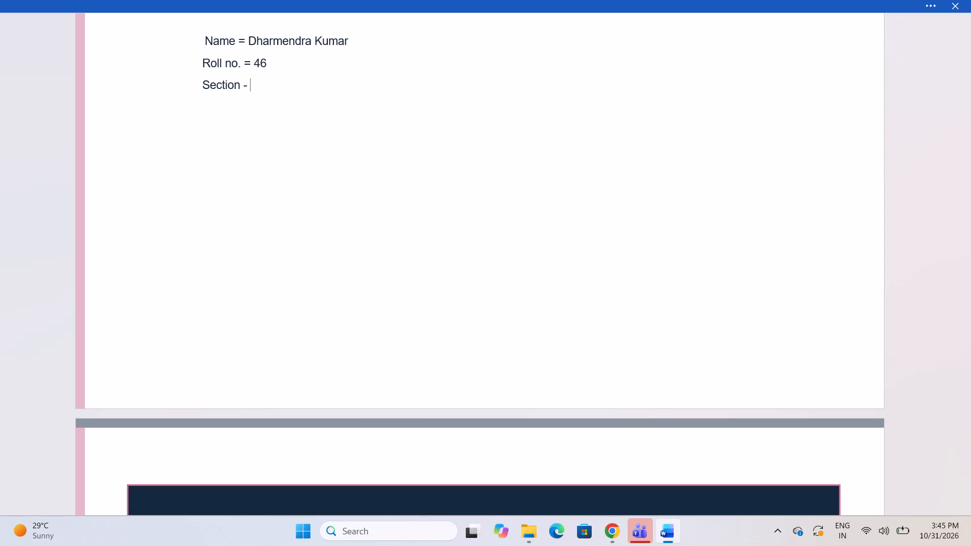
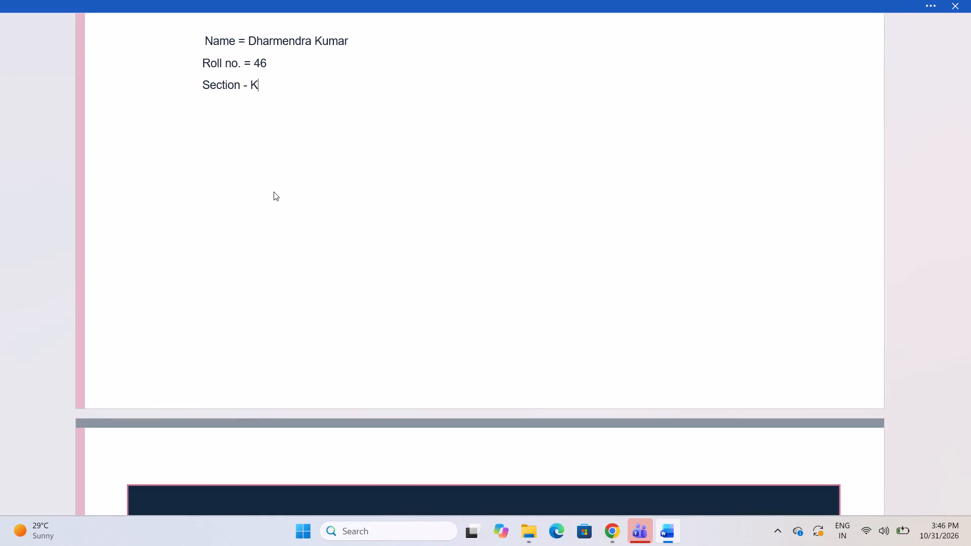
Complete the section value after the K so the line reads "Section – K2O2307".
{"action": "key", "text": "2"}
{"action": "key", "text": "o"}
{"action": "key", "text": "BackSpace"}
{"action": "key", "text": "shift+o"}
{"action": "type", "text": "23"}
{"action": "type", "text": "07"}
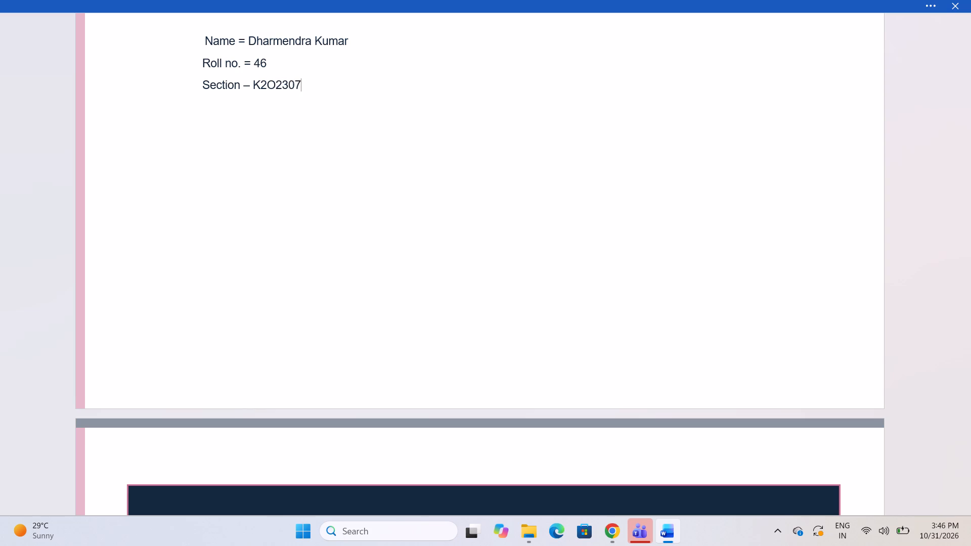
Start a new line below the section entry, indented to align with the start of the detail lines above.
{"action": "key", "text": "Return"}
{"action": "key", "text": "Tab"}
{"action": "key", "text": "Tab"}
{"action": "key", "text": "Tab"}
{"action": "key", "text": "BackSpace"}
{"action": "key", "text": "space"}
{"action": "key", "text": "space"}
{"action": "key", "text": "space"}
{"action": "key", "text": "space"}
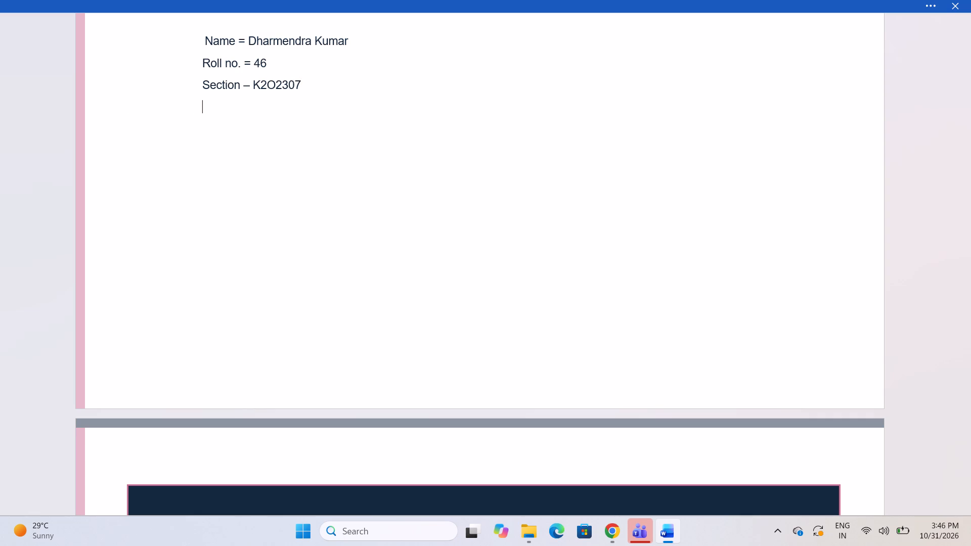
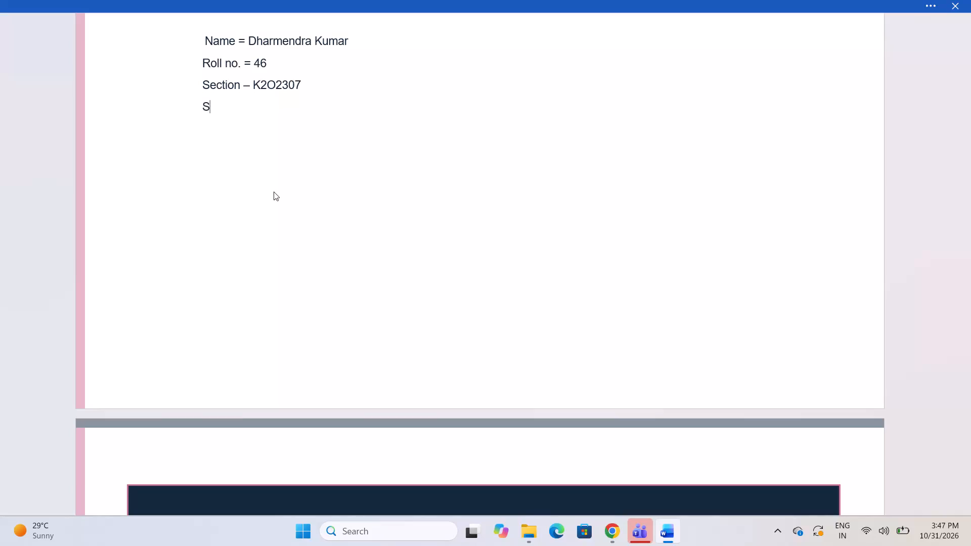
Complete the line below the section entry as "Submitted to – Dr." followed by the instructor's first name and surname.
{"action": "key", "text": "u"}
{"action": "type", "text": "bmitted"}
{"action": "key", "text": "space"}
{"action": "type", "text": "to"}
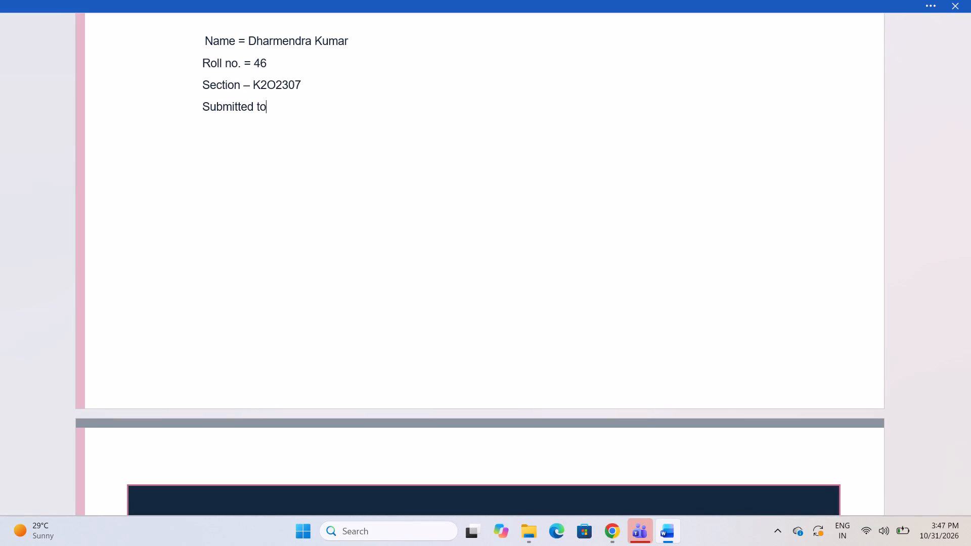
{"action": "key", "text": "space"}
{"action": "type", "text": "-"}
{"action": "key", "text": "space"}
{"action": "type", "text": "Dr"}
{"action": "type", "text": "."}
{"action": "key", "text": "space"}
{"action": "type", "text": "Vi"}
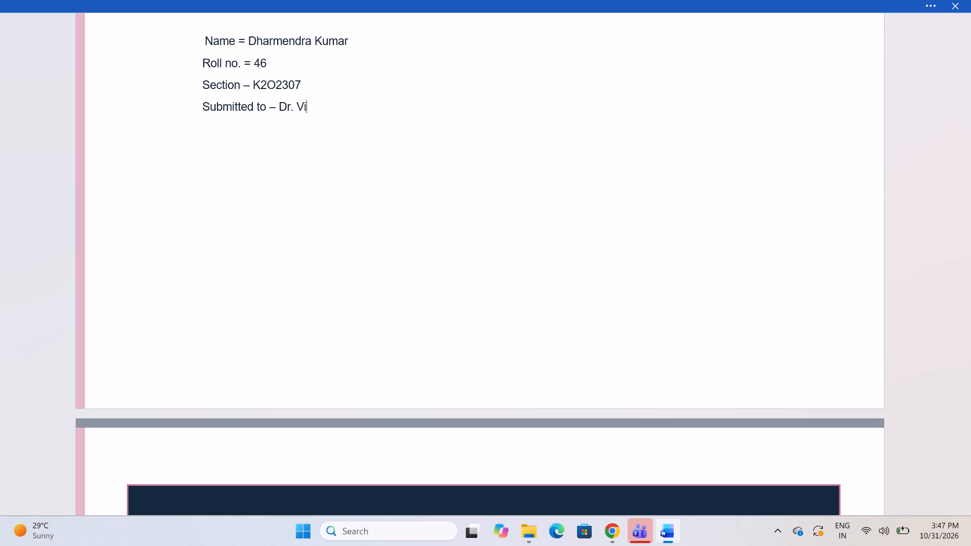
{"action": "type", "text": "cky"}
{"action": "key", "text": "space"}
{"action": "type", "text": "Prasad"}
Correct the spelling of the instructor's first name by inserting an "e" before its final "y".
{"action": "left_click", "coordinate": [318, 108]}
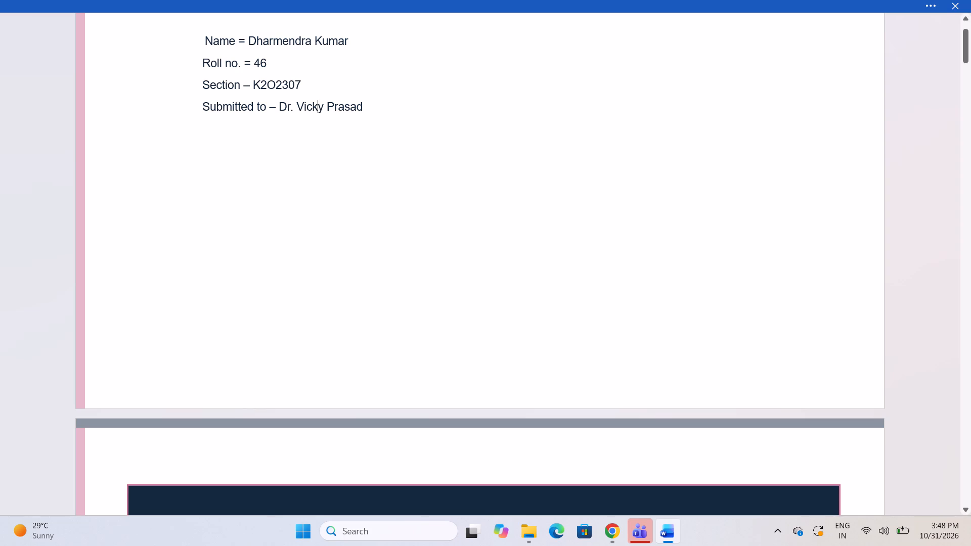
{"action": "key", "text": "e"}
Begin the institution line "Lovely Professional" below the submitted-to entry, indented to align with the detail lines above.
{"action": "left_click", "coordinate": [406, 109]}
{"action": "key", "text": "Return"}
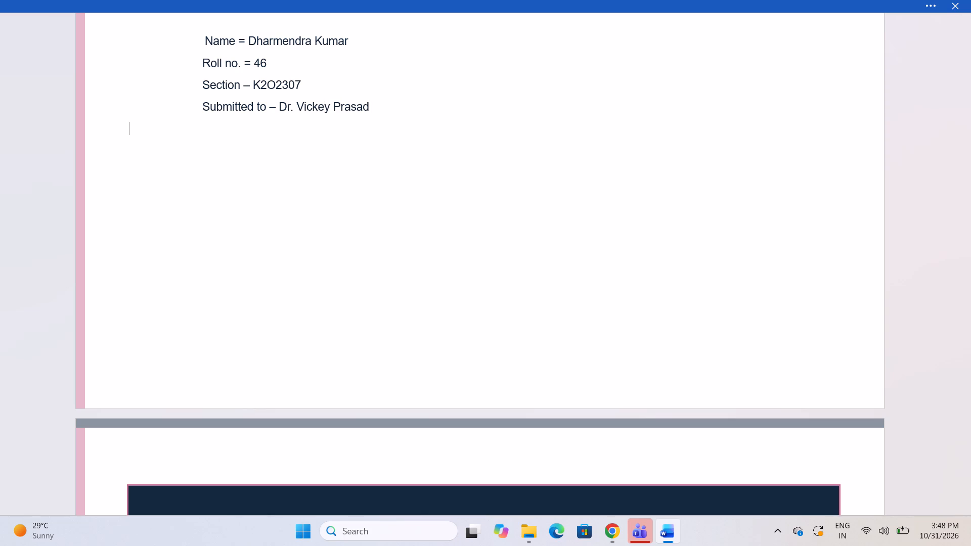
{"action": "key", "text": "Tab"}
{"action": "key", "text": "Tab"}
{"action": "key", "text": "Tab"}
{"action": "key", "text": "BackSpace"}
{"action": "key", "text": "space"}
Add the indented line "Lovely Professional University Phagwara, Punjab" below the "Submitted to" entry.
{"action": "key", "text": "space"}
{"action": "key", "text": "space"}
{"action": "key", "text": "space"}
{"action": "key", "text": "shift+l"}
{"action": "key", "text": "o"}
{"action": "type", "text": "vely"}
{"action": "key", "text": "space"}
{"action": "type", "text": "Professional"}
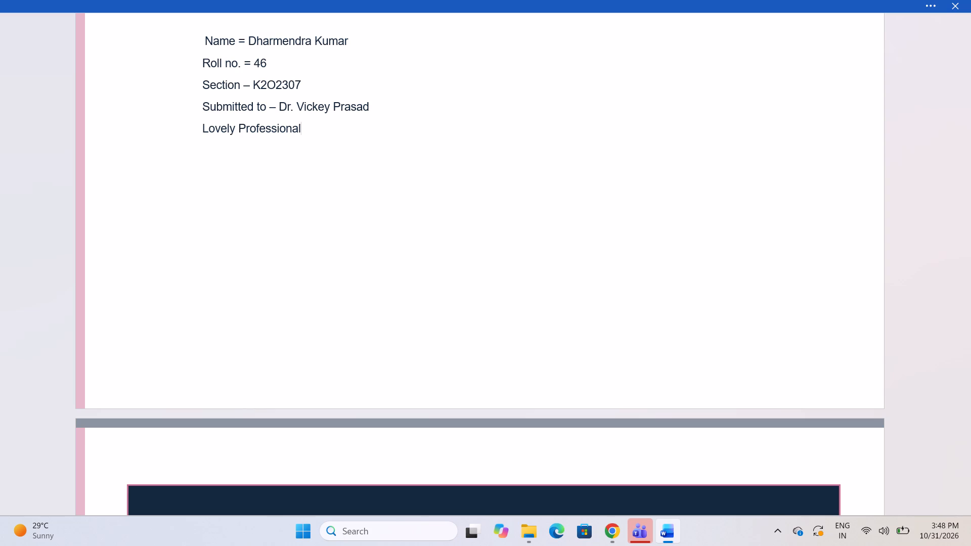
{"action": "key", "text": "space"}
{"action": "type", "text": "University"}
{"action": "key", "text": "space"}
{"action": "key", "text": "shift+p"}
{"action": "type", "text": "hagwara"}
{"action": "key", "text": "space"}
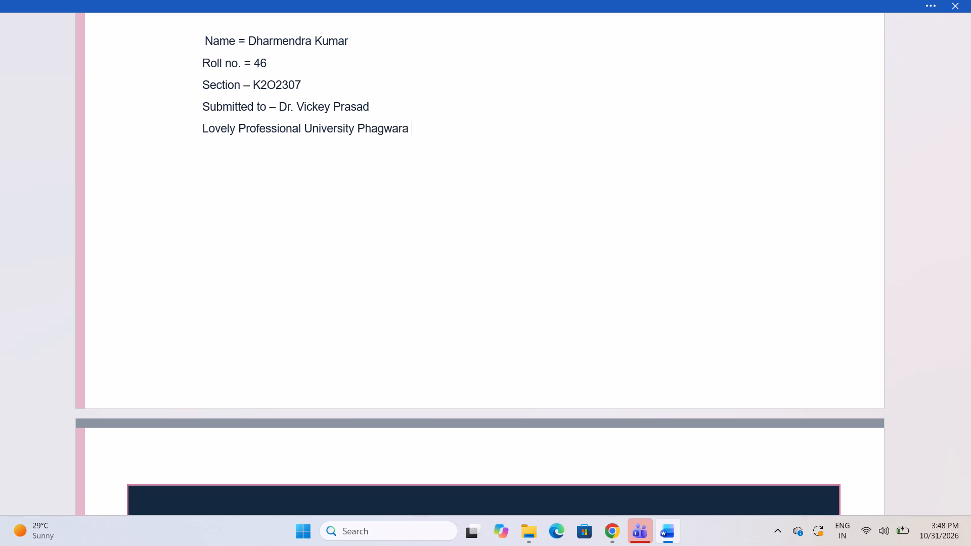
{"action": "key", "text": "BackSpace"}
{"action": "type", "text": ","}
{"action": "key", "text": "space"}
{"action": "type", "text": "Punjab"}
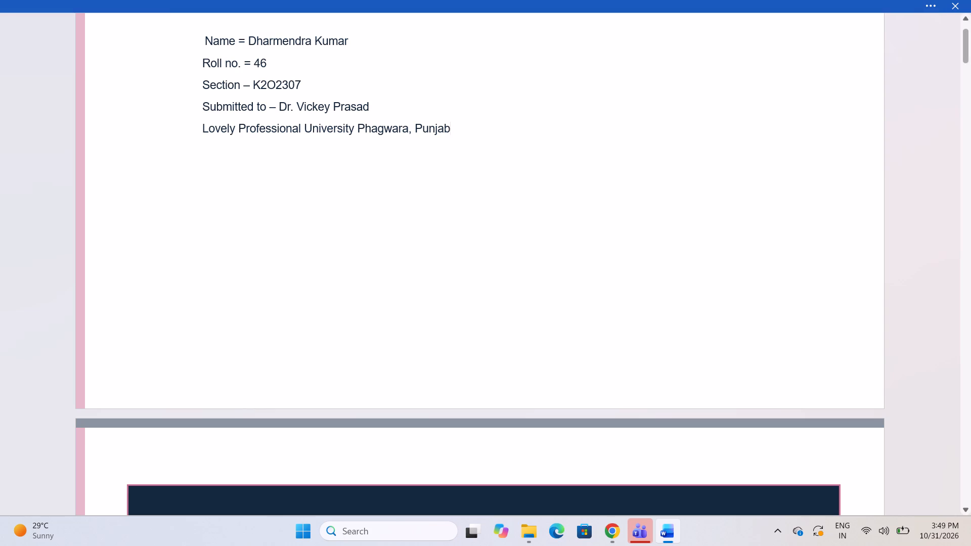
Set the font size of all five detail lines, from the name to the university, to 28.
{"action": "left_click_drag", "start_coordinate": [203, 35], "coordinate": [301, 81]}
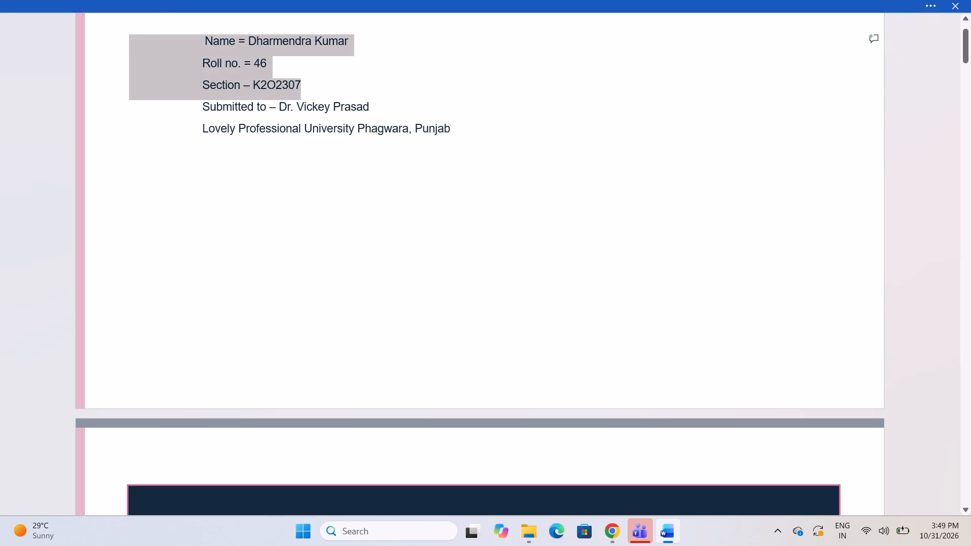
{"action": "left_click_drag", "start_coordinate": [301, 81], "coordinate": [444, 133]}
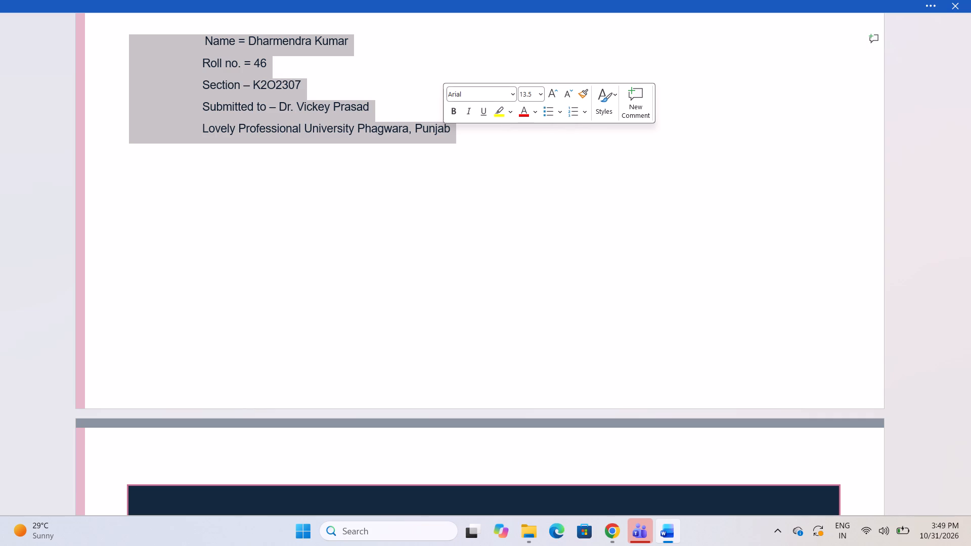
{"action": "left_click", "coordinate": [539, 96]}
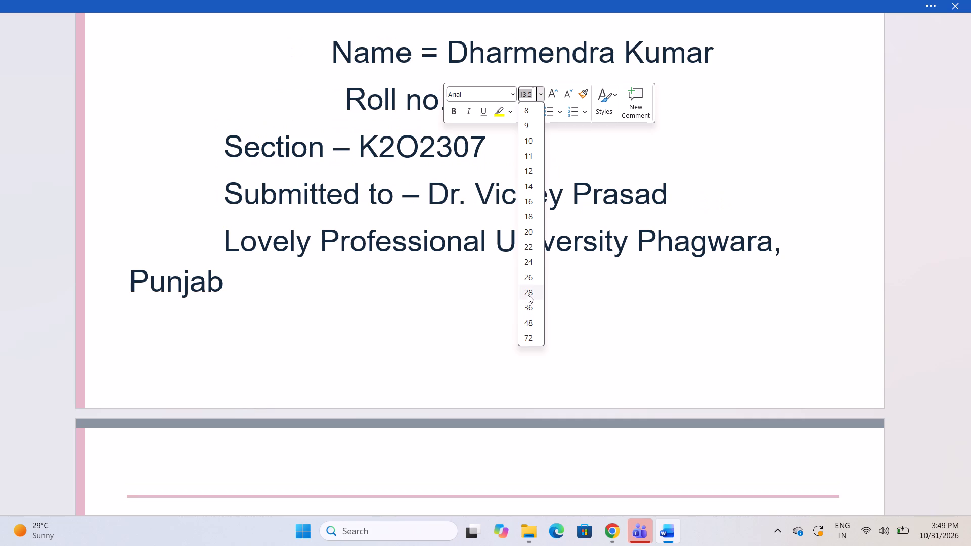
{"action": "left_click", "coordinate": [528, 295]}
{"action": "left_click", "coordinate": [435, 298]}
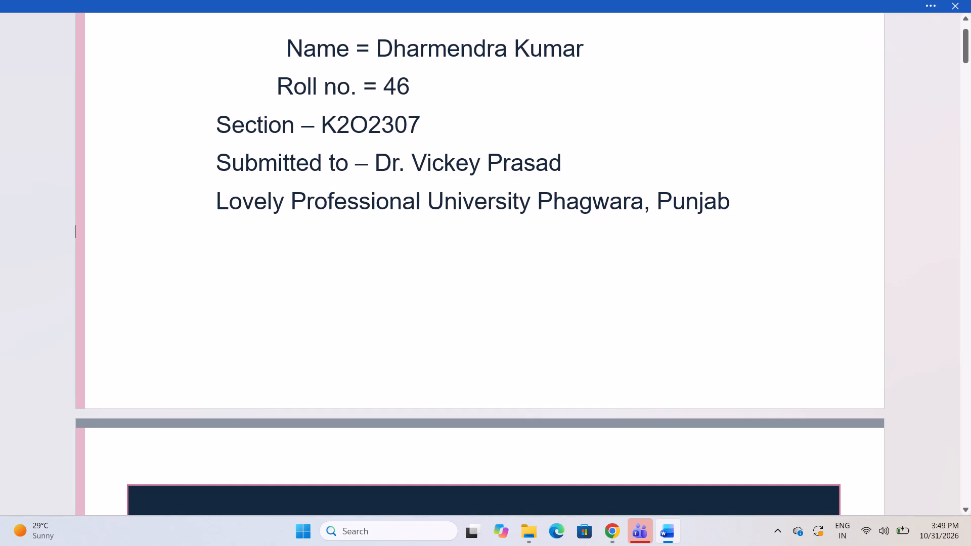
Indent the Section line further so that its start aligns with the Roll no. line above.
{"action": "left_click", "coordinate": [213, 121]}
{"action": "key", "text": "Tab"}
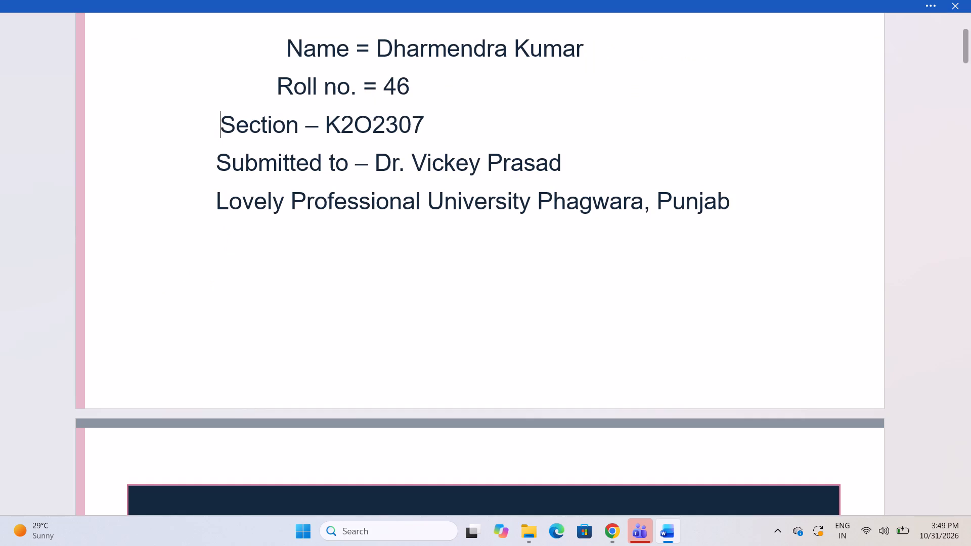
{"action": "key", "text": "Tab"}
{"action": "key", "text": "Tab"}
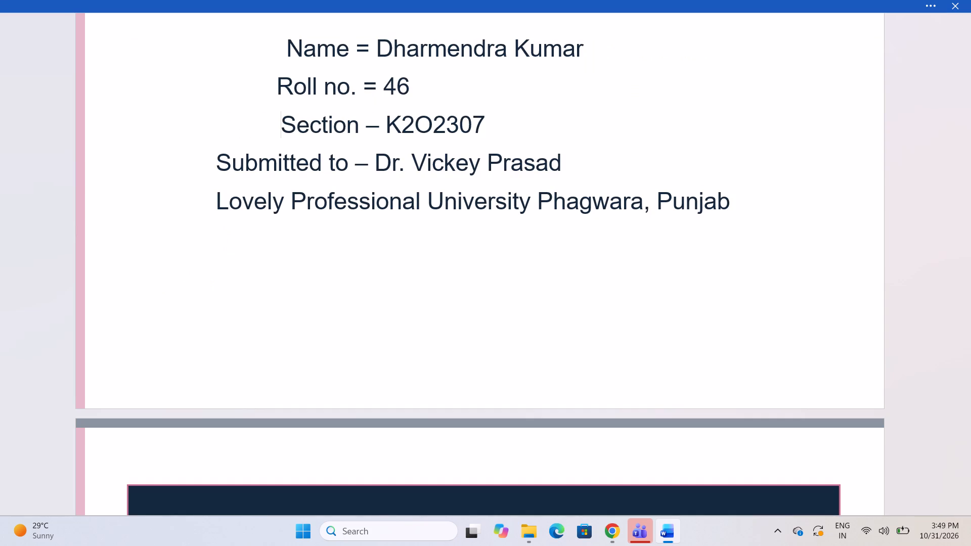
{"action": "key", "text": "BackSpace"}
{"action": "key", "text": "Tab"}
{"action": "key", "text": "BackSpace"}
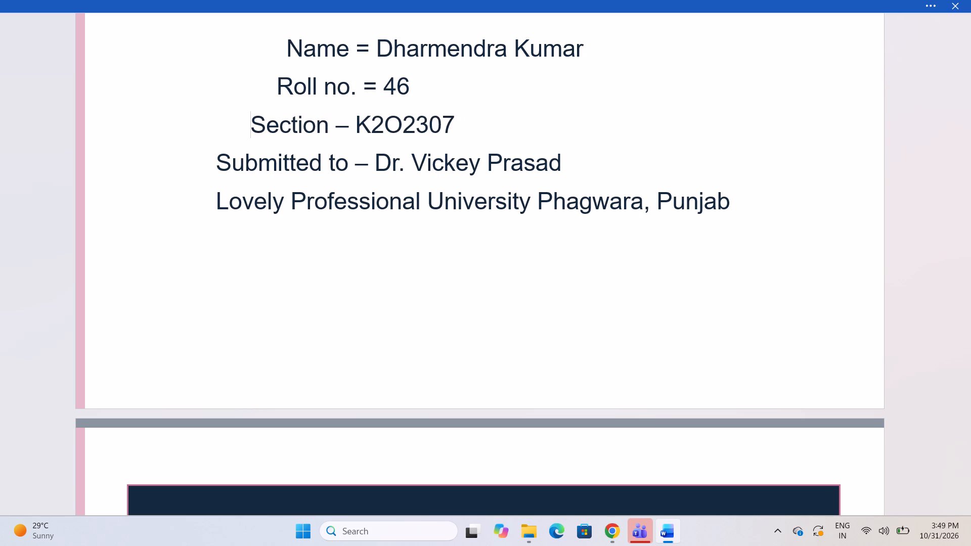
{"action": "key", "text": "space"}
{"action": "key", "text": "space"}
{"action": "key", "text": "space"}
{"action": "key", "text": "space"}
{"action": "key", "text": "space"}
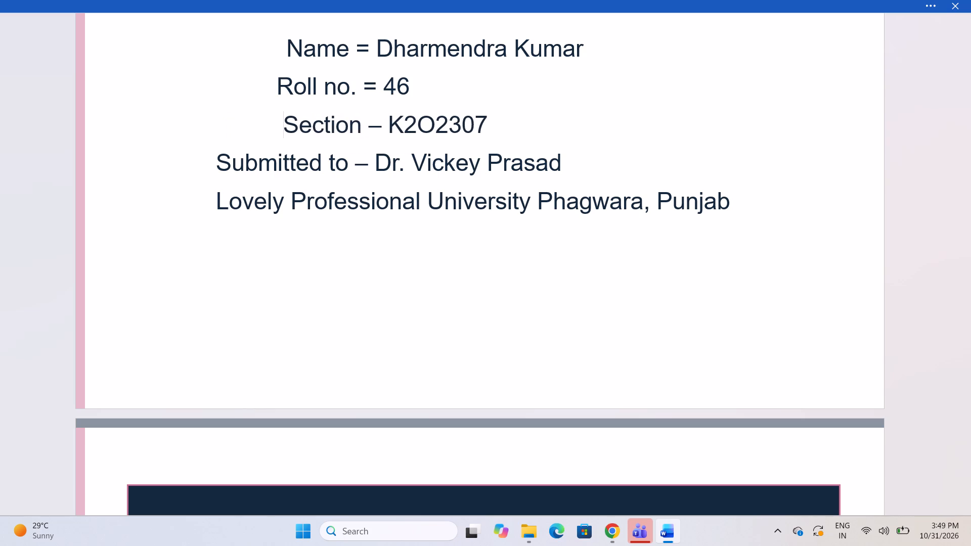
{"action": "key", "text": "BackSpace"}
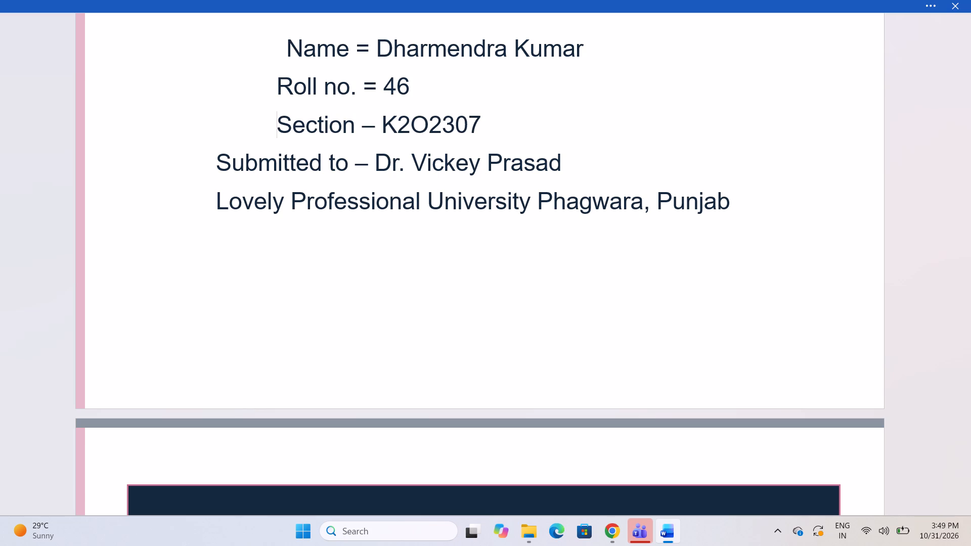
Remove one space before the Name line to bring its start closer to the Roll no. line.
{"action": "left_click", "coordinate": [287, 50]}
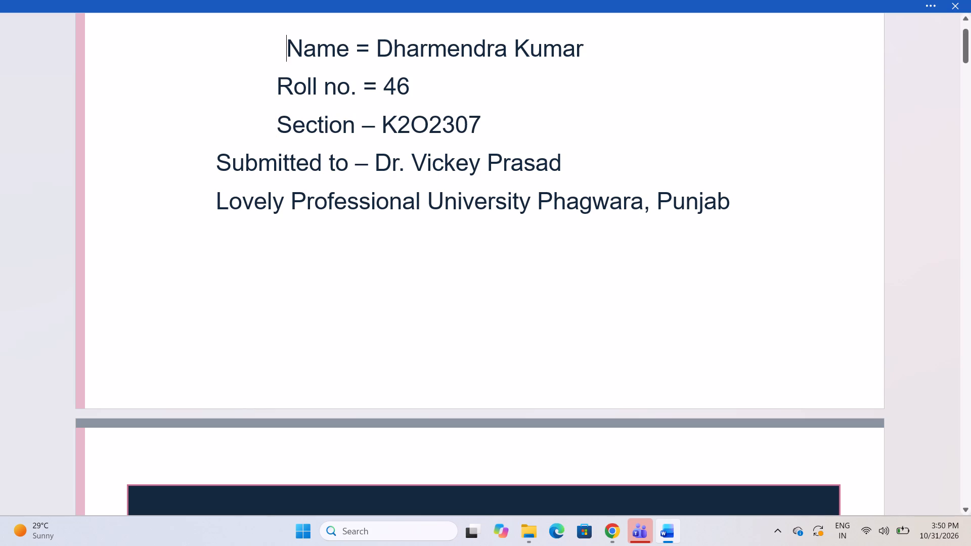
{"action": "key", "text": "BackSpace"}
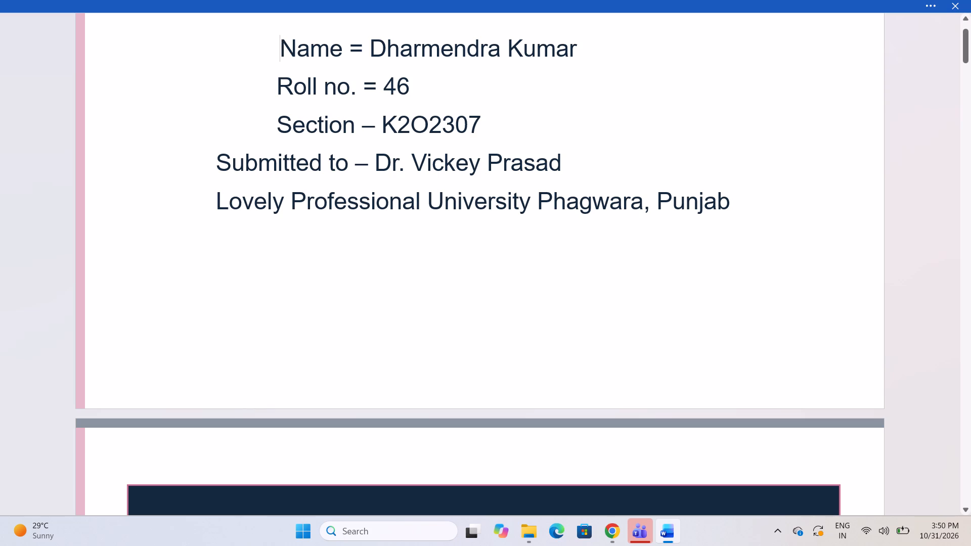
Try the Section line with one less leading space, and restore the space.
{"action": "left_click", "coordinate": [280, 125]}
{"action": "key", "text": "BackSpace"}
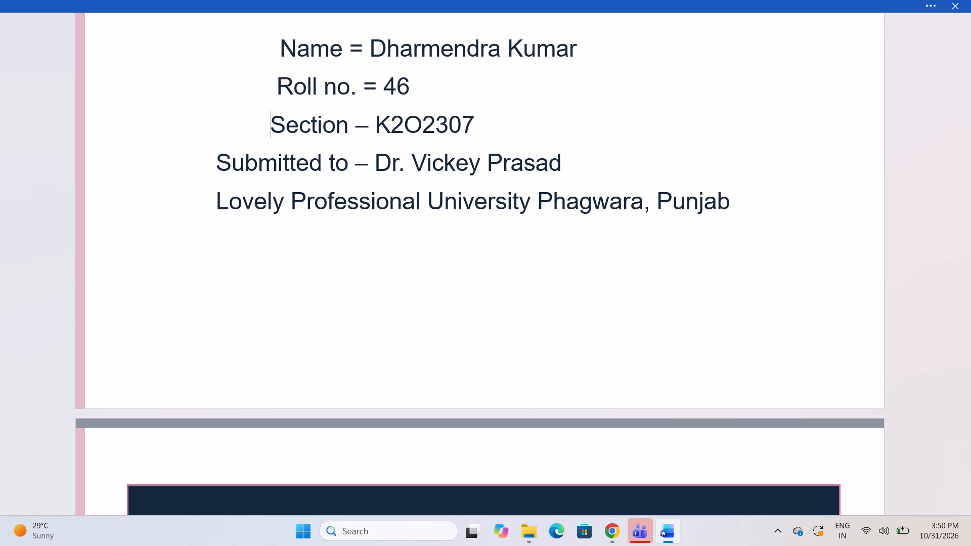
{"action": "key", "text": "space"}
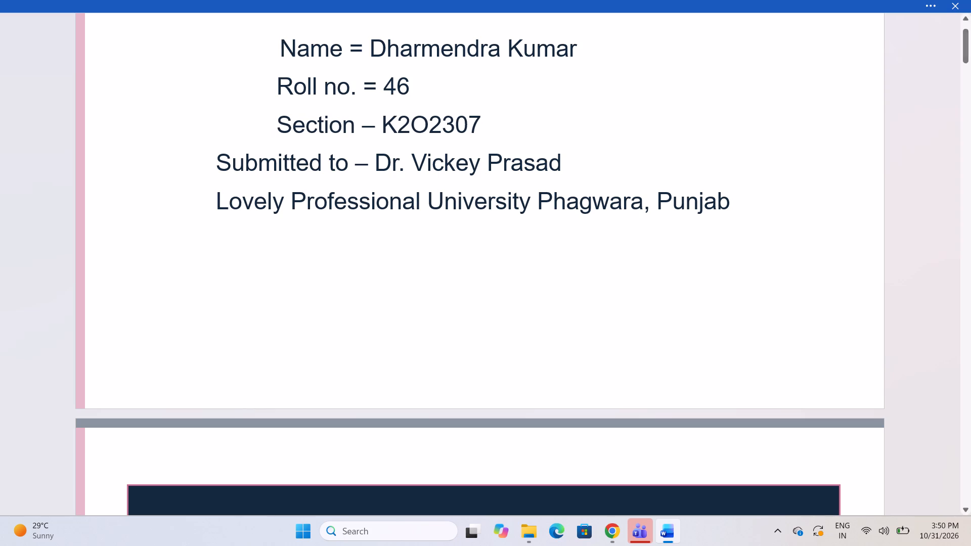
Replace the equals signs in the Roll no. and Name lines with hyphens.
{"action": "left_click", "coordinate": [379, 85]}
{"action": "key", "text": "BackSpace"}
{"action": "key", "text": "minus"}
{"action": "left_click", "coordinate": [365, 43]}
{"action": "key", "text": "BackSpace"}
{"action": "key", "text": "minus"}
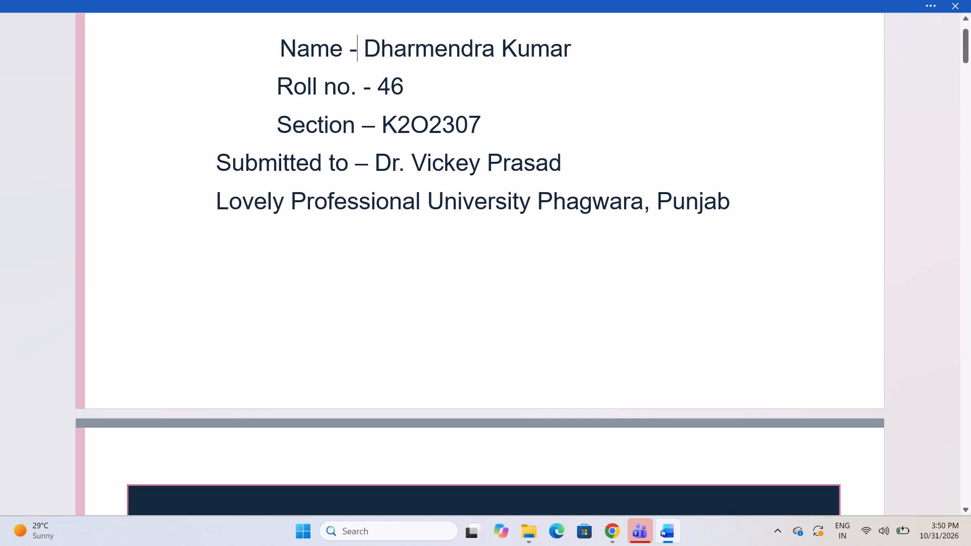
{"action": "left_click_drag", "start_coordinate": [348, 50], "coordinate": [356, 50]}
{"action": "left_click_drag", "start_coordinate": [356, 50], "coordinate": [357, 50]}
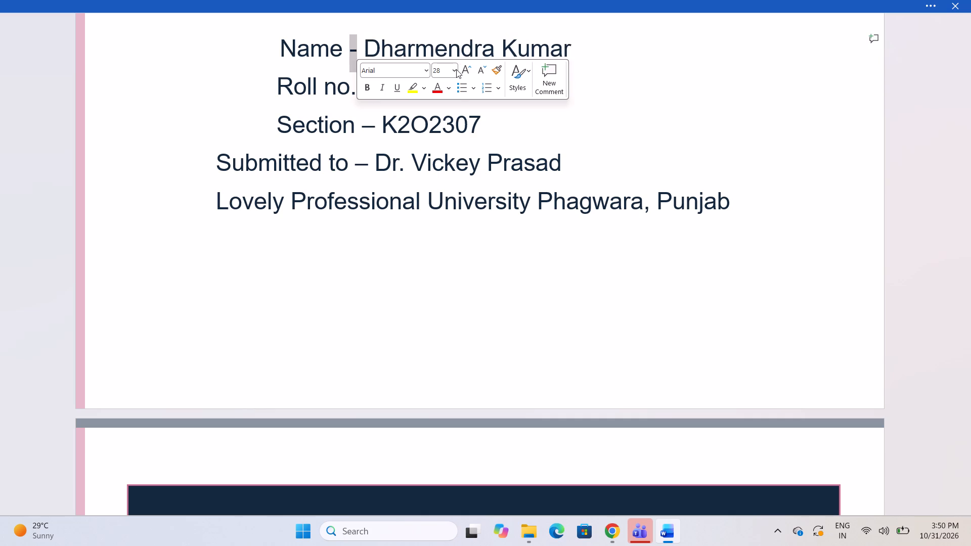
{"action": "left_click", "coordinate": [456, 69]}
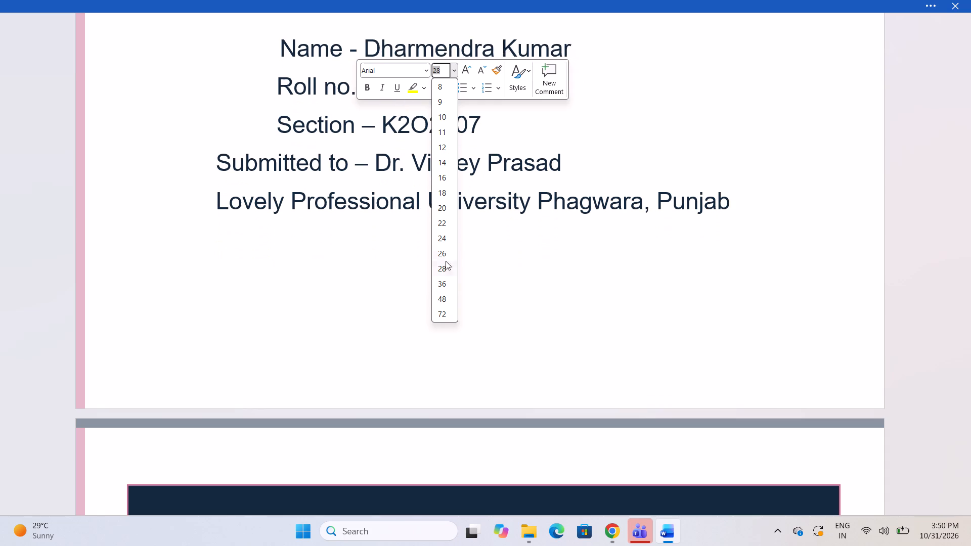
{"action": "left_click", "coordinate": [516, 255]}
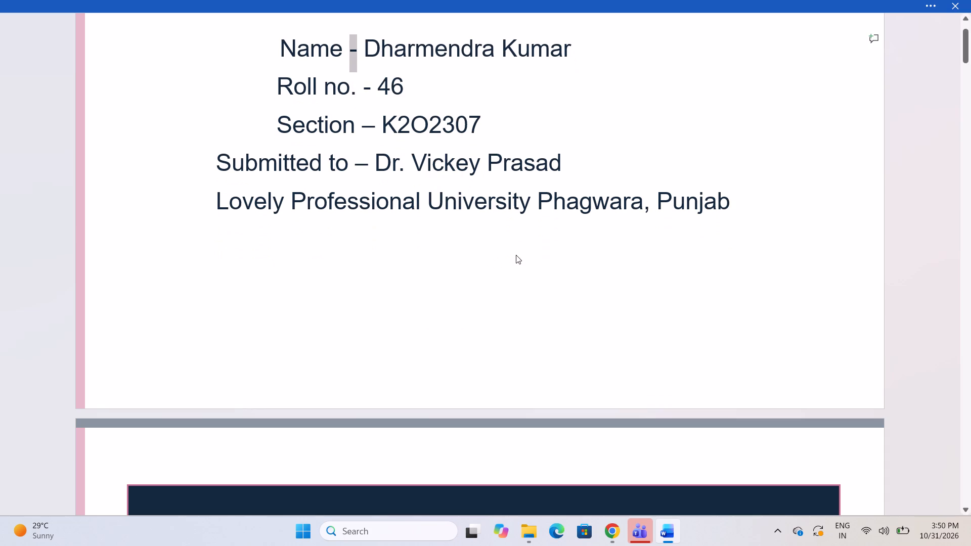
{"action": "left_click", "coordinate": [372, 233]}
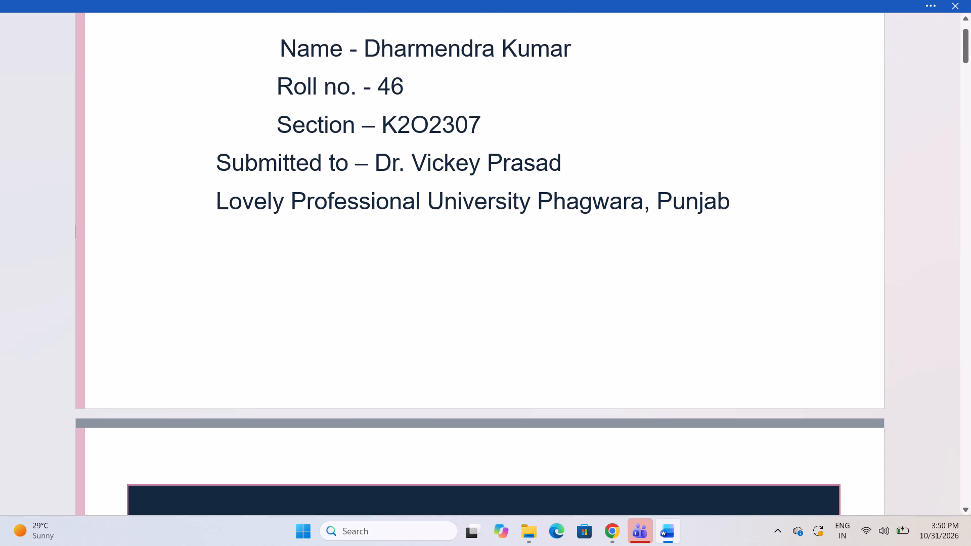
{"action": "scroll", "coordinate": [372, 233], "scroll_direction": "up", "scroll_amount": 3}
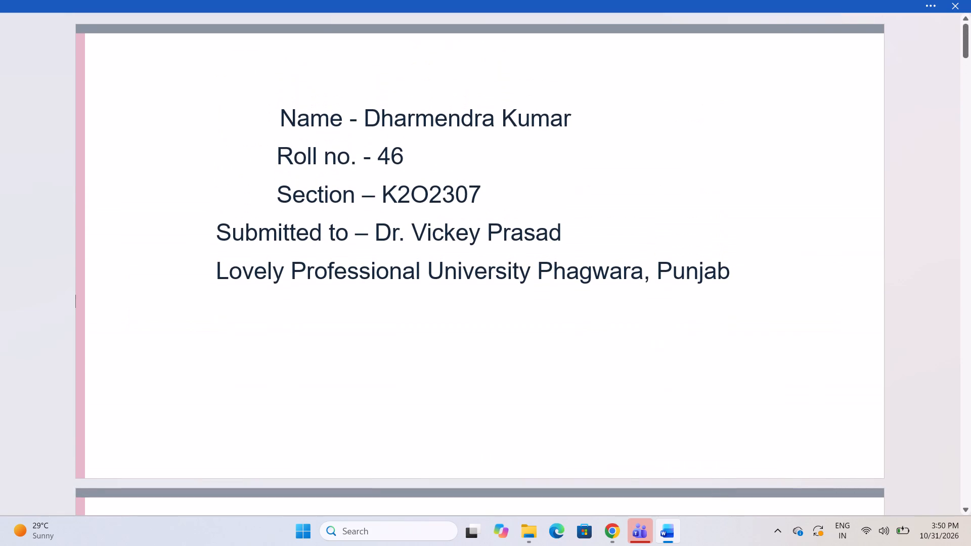
Look through the document's pages, from the student details page through the Top Girls sections and back.
{"action": "scroll", "coordinate": [372, 233], "scroll_direction": "down", "scroll_amount": 16}
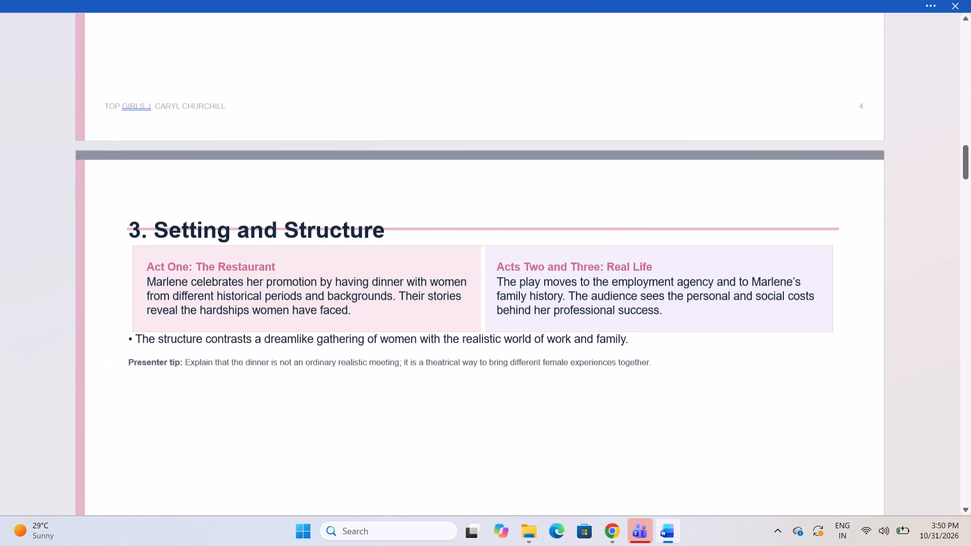
{"action": "scroll", "coordinate": [372, 233], "scroll_direction": "down", "scroll_amount": 10}
{"action": "scroll", "coordinate": [372, 233], "scroll_direction": "down", "scroll_amount": 14}
{"action": "scroll", "coordinate": [372, 233], "scroll_direction": "up", "scroll_amount": 11}
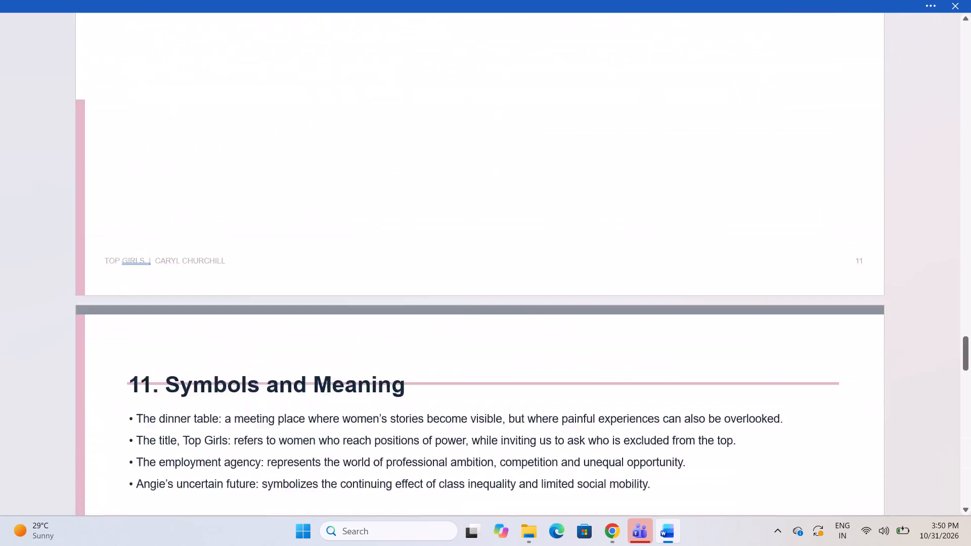
{"action": "scroll", "coordinate": [372, 233], "scroll_direction": "up", "scroll_amount": 11}
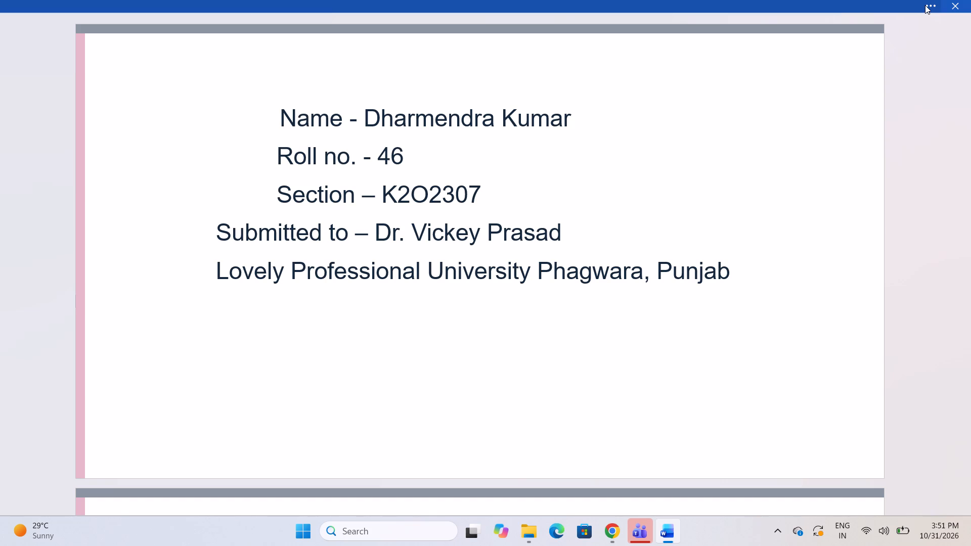
Save a copy of the document in the Downloads folder as a PDF named "Top_Girls_Presentation ca2".
{"action": "left_click", "coordinate": [928, 5]}
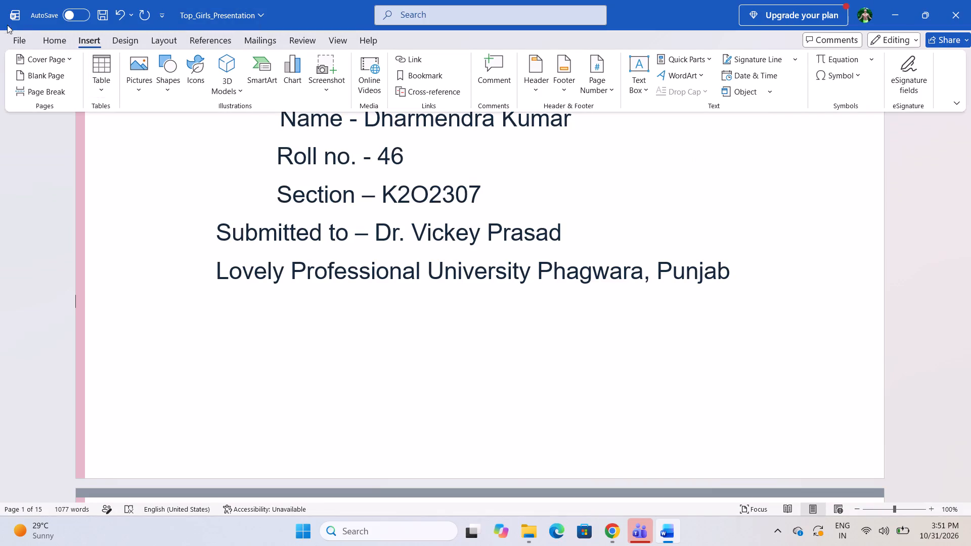
{"action": "left_click", "coordinate": [24, 40]}
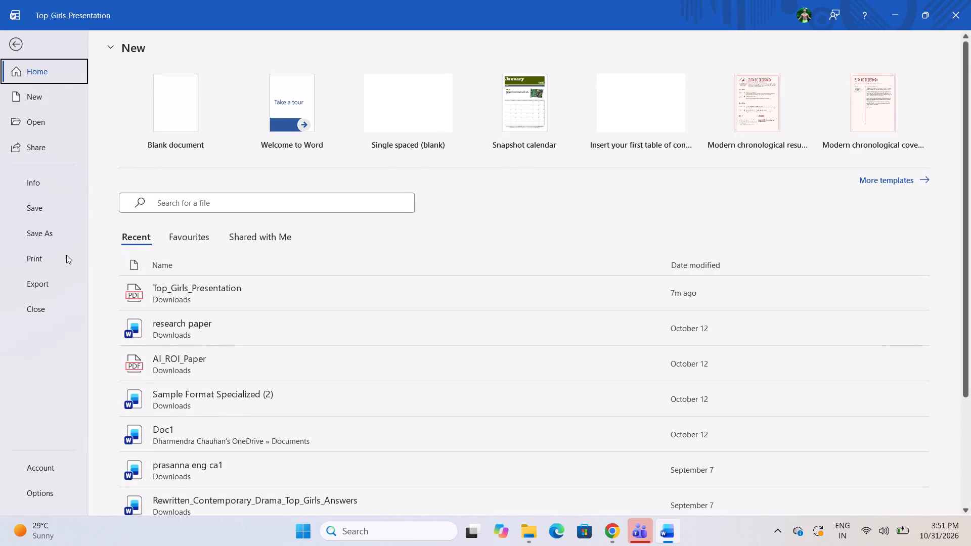
{"action": "left_click", "coordinate": [53, 231]}
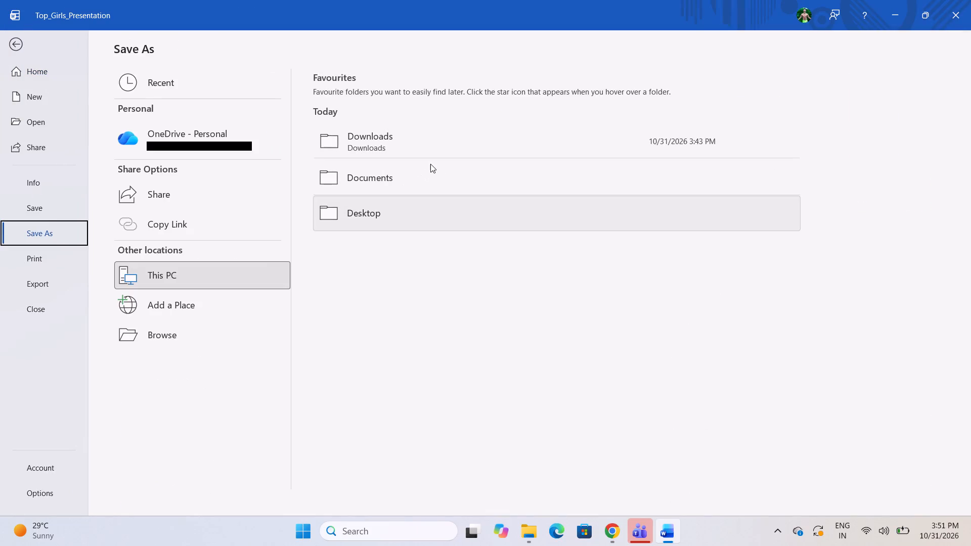
{"action": "left_click", "coordinate": [431, 151]}
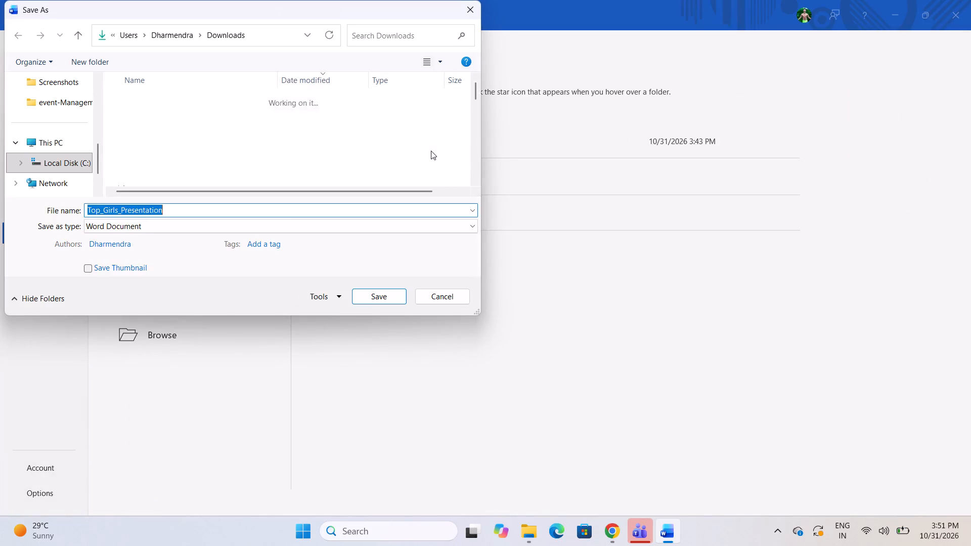
{"action": "left_click", "coordinate": [211, 210]}
{"action": "key", "text": "space"}
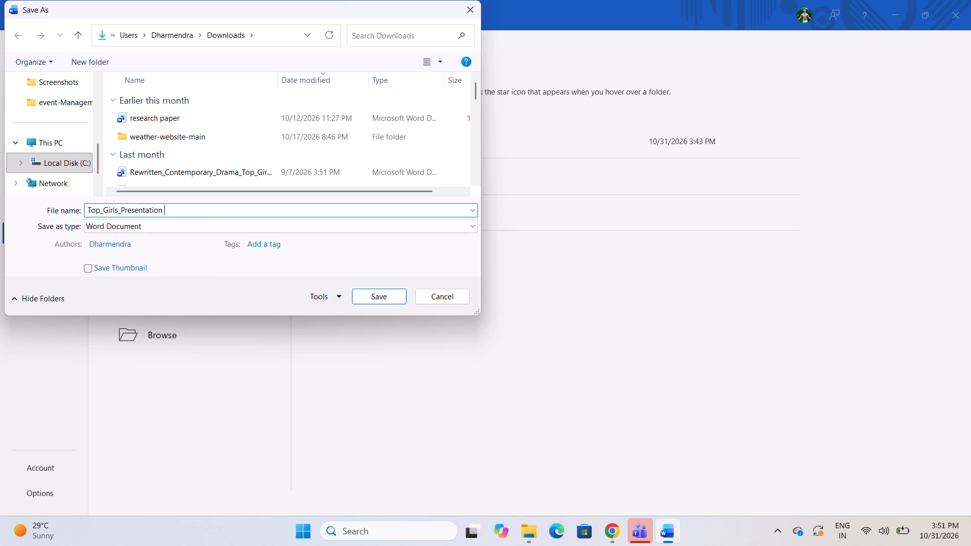
{"action": "type", "text": "ca2"}
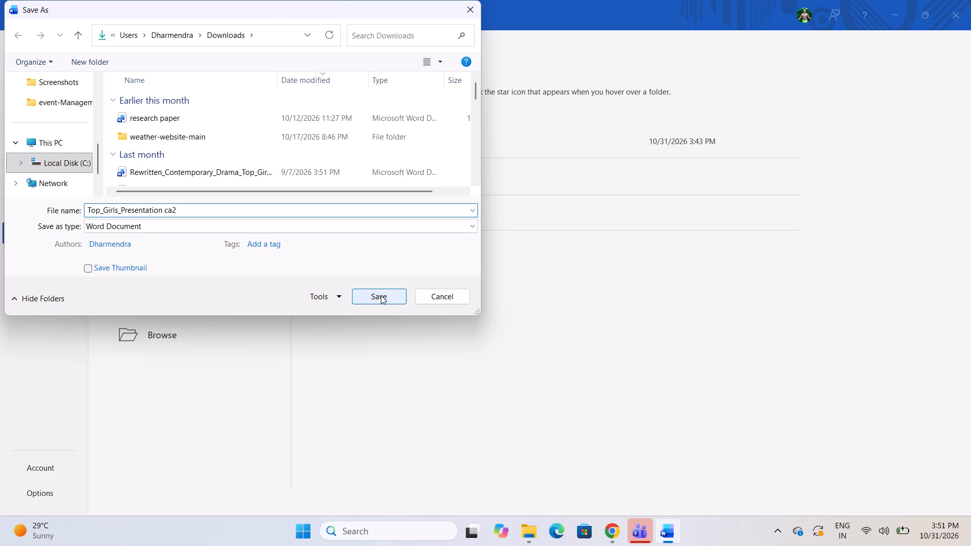
{"action": "left_click", "coordinate": [385, 229]}
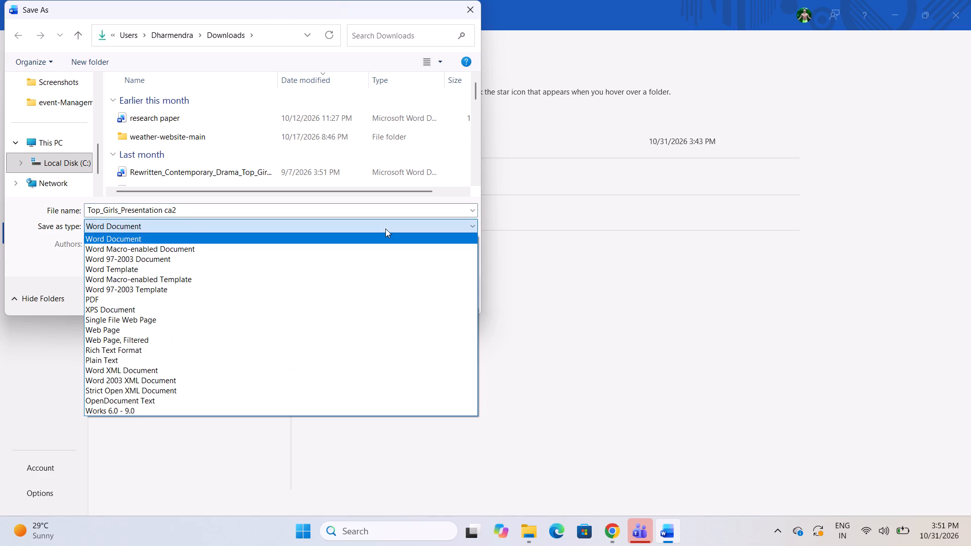
{"action": "left_click", "coordinate": [296, 299]}
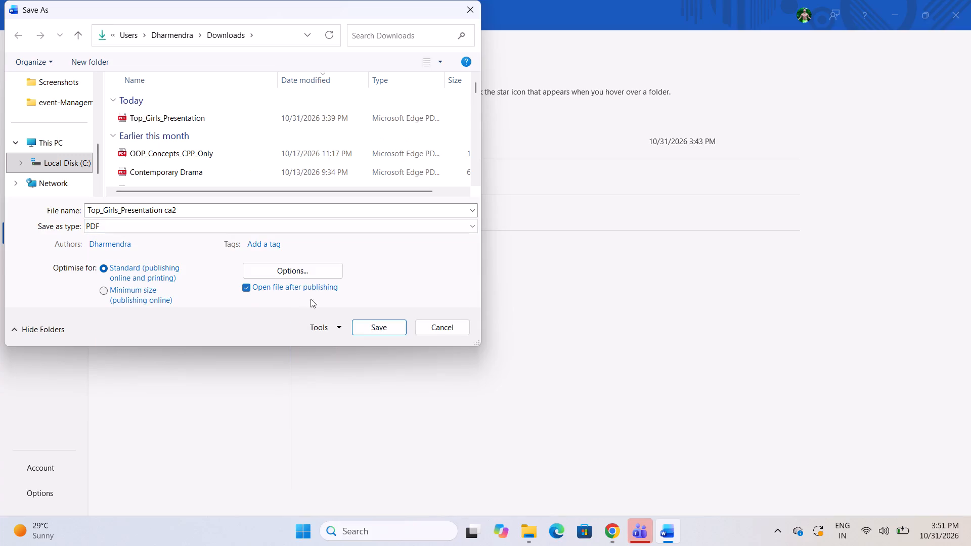
{"action": "left_click", "coordinate": [381, 330]}
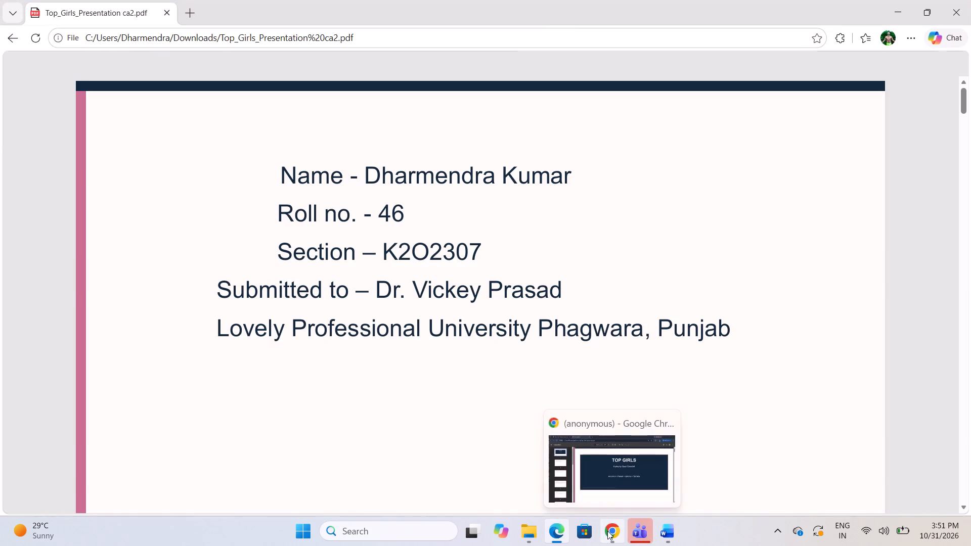
Check the exported PDF in Edge from the student details page through to the closing page.
{"action": "scroll", "coordinate": [544, 382], "scroll_direction": "down", "scroll_amount": 7}
{"action": "scroll", "coordinate": [544, 382], "scroll_direction": "up", "scroll_amount": 6}
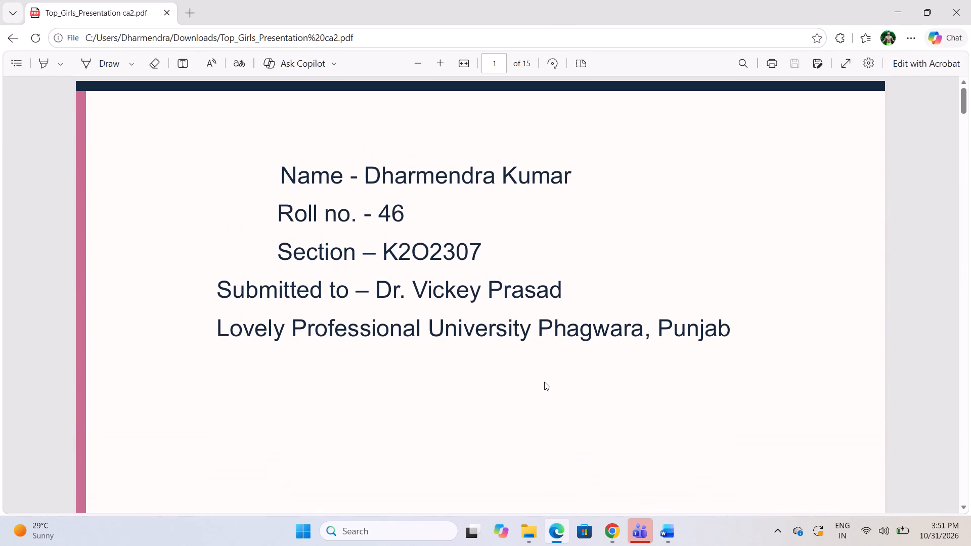
{"action": "scroll", "coordinate": [544, 382], "scroll_direction": "down", "scroll_amount": 8}
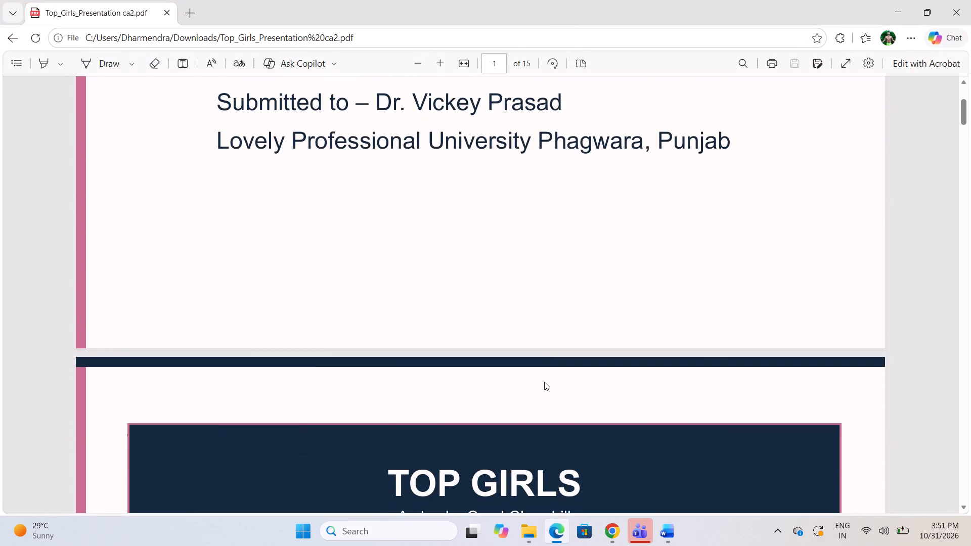
{"action": "scroll", "coordinate": [544, 382], "scroll_direction": "down", "scroll_amount": 15}
{"action": "scroll", "coordinate": [544, 382], "scroll_direction": "down", "scroll_amount": 12}
{"action": "scroll", "coordinate": [544, 382], "scroll_direction": "down", "scroll_amount": 12}
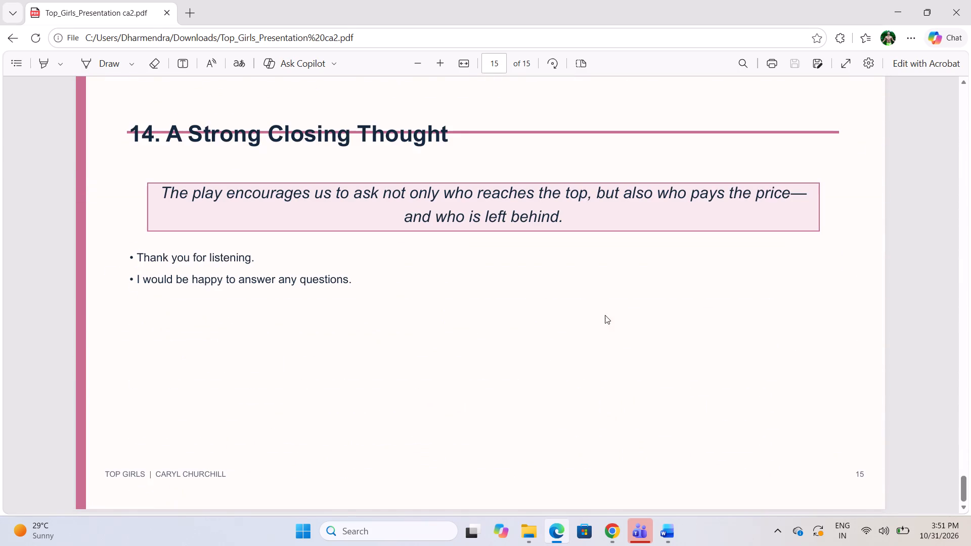
Close the exported PDF in Edge, then switch to Chrome and open Gmail in a new tab.
{"action": "left_click", "coordinate": [960, 14]}
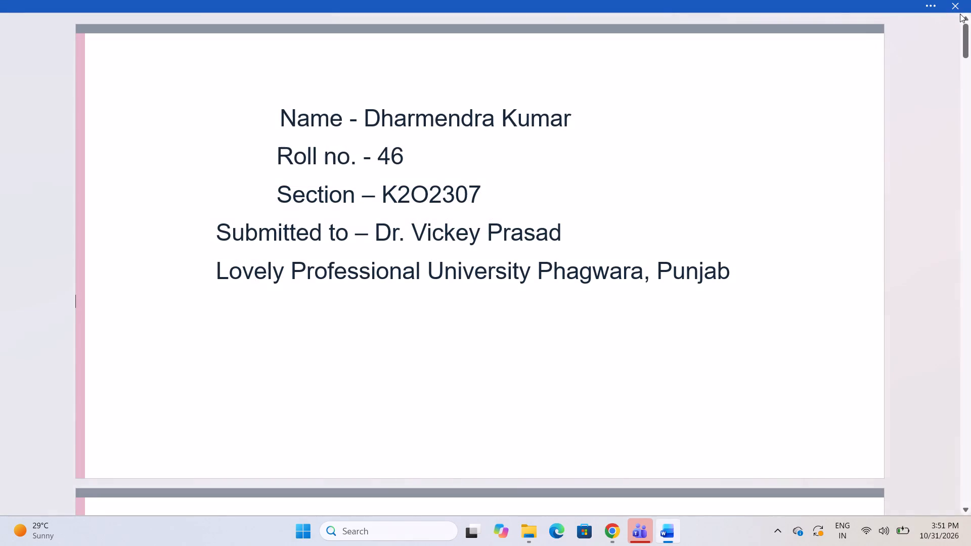
{"action": "left_click", "coordinate": [604, 527]}
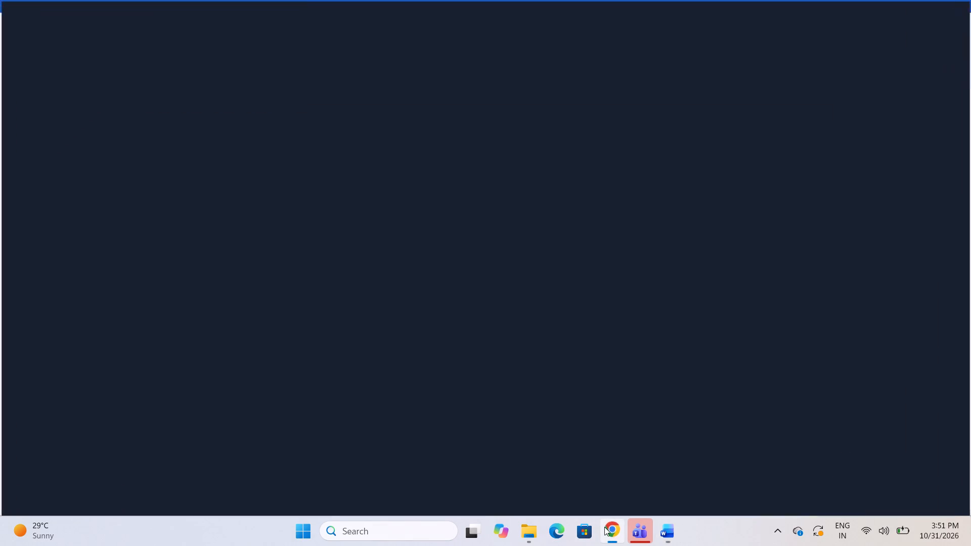
{"action": "left_click", "coordinate": [333, 17]}
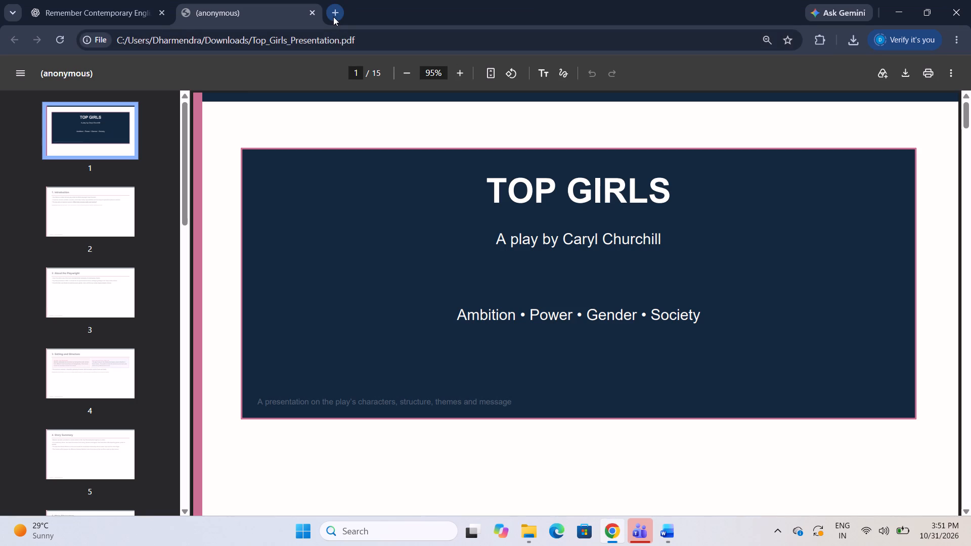
{"action": "left_click", "coordinate": [344, 265]}
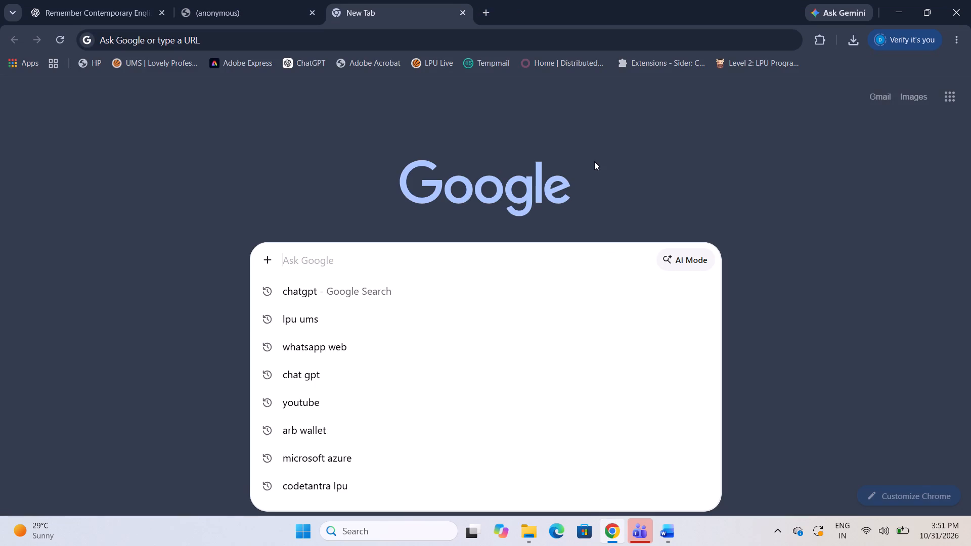
{"action": "left_click", "coordinate": [884, 97]}
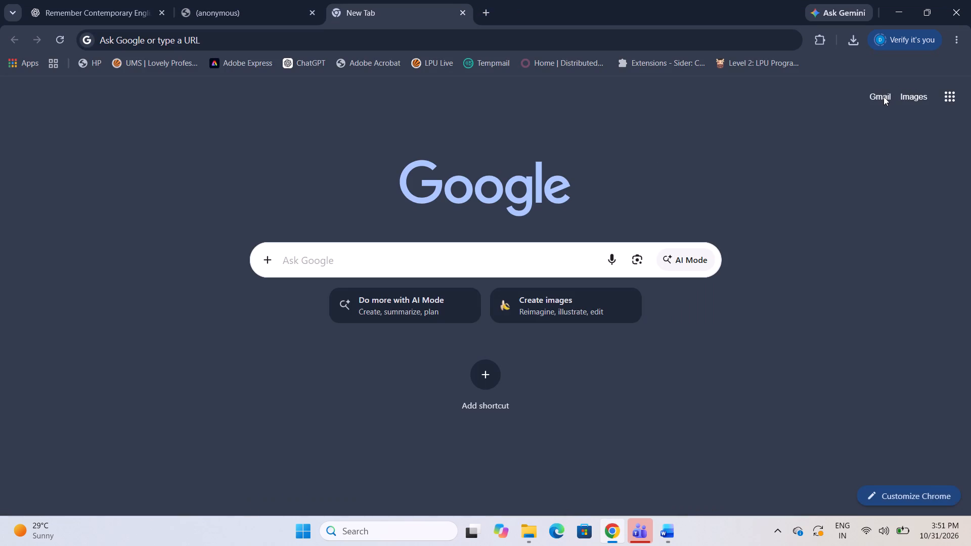
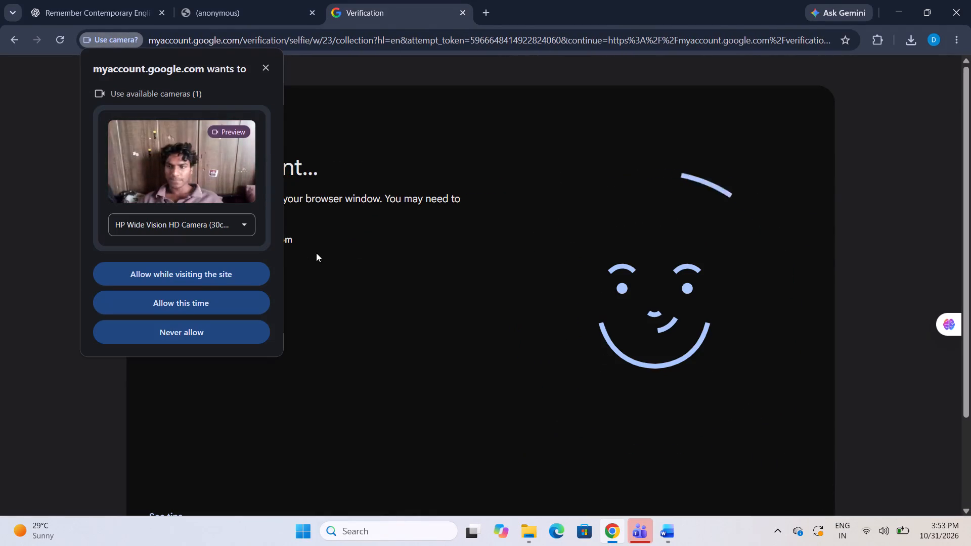
In Chrome, allow the Google account verification page to use the camera while visiting the site, and start the selfie verification.
{"action": "left_click", "coordinate": [213, 273]}
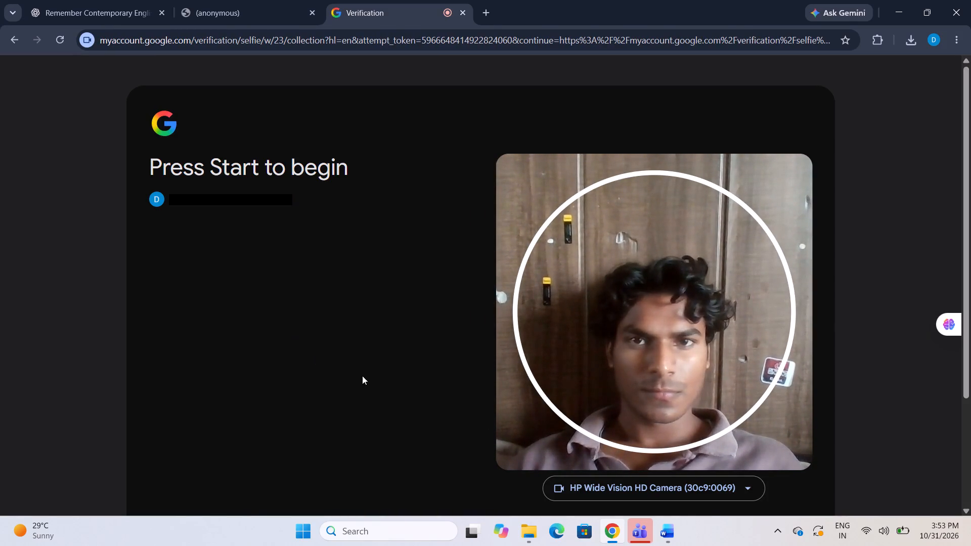
{"action": "scroll", "coordinate": [572, 459], "scroll_direction": "down", "scroll_amount": 1}
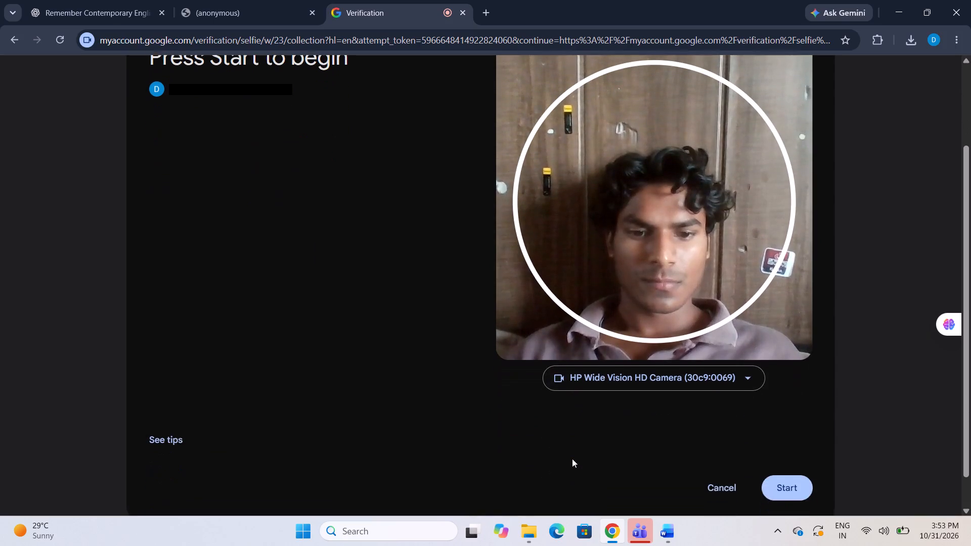
{"action": "scroll", "coordinate": [572, 459], "scroll_direction": "down", "scroll_amount": 1}
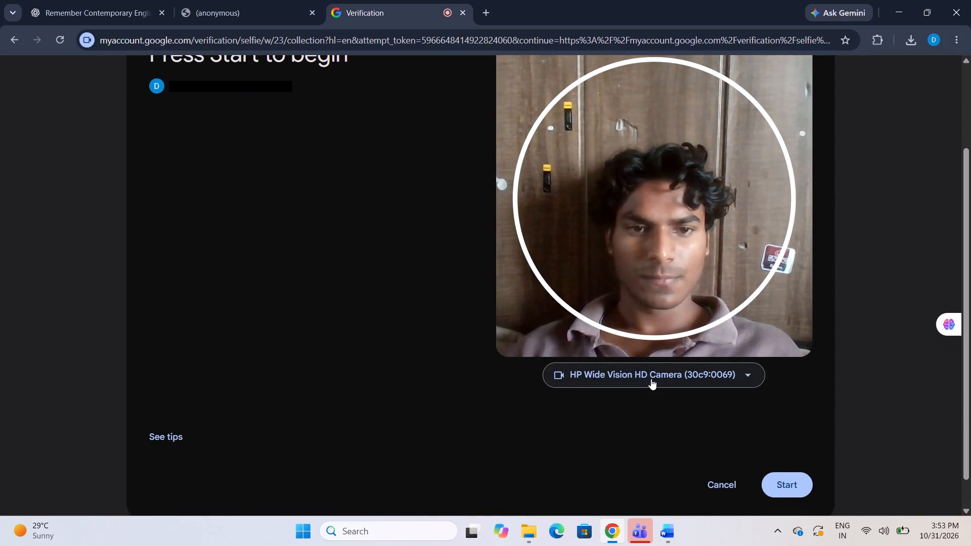
{"action": "left_click", "coordinate": [778, 478]}
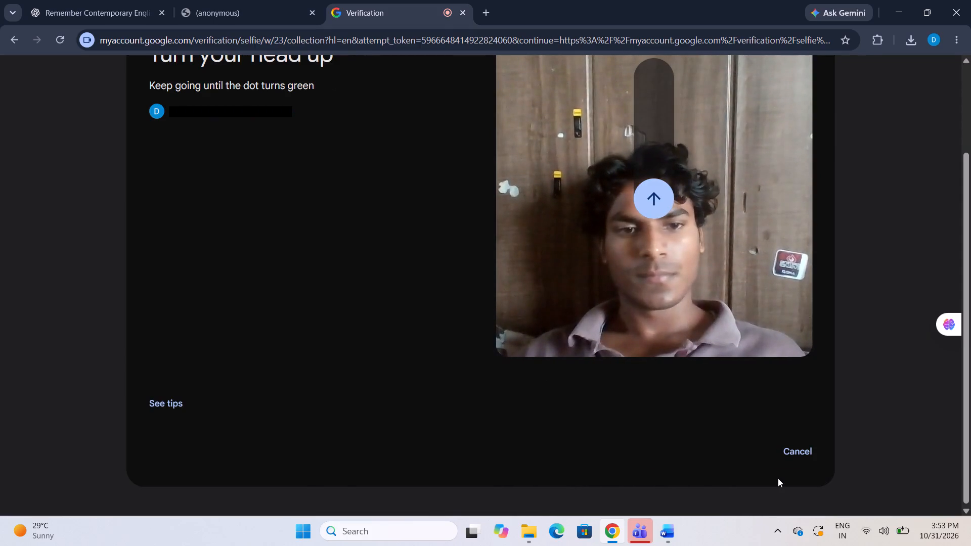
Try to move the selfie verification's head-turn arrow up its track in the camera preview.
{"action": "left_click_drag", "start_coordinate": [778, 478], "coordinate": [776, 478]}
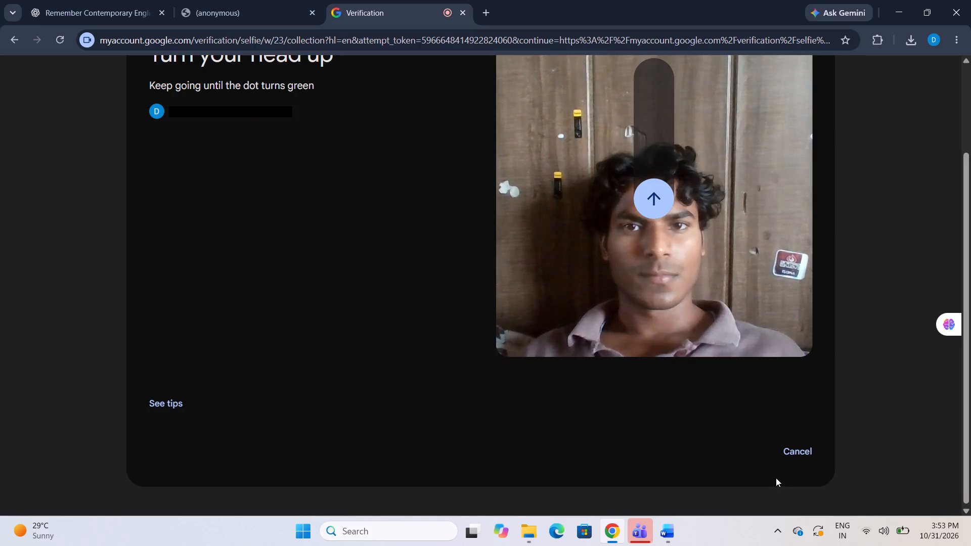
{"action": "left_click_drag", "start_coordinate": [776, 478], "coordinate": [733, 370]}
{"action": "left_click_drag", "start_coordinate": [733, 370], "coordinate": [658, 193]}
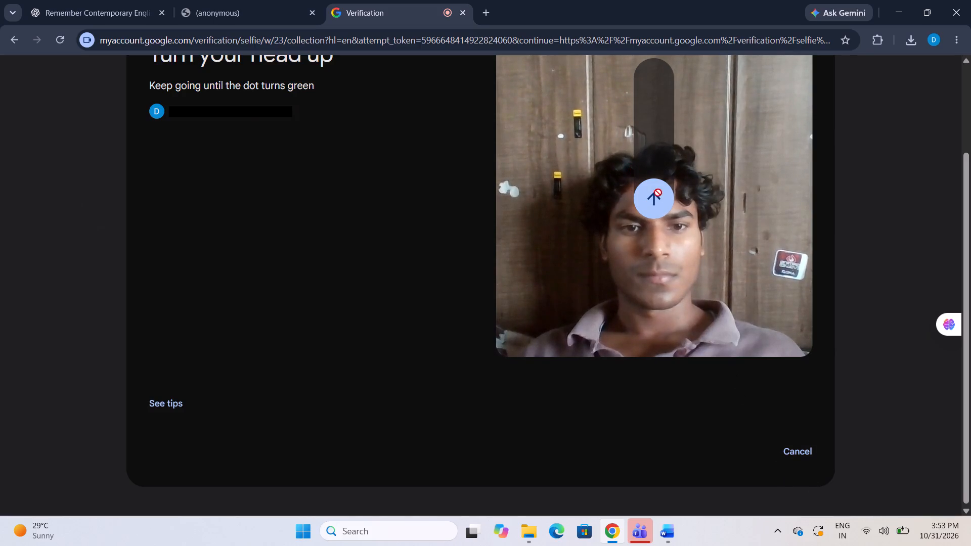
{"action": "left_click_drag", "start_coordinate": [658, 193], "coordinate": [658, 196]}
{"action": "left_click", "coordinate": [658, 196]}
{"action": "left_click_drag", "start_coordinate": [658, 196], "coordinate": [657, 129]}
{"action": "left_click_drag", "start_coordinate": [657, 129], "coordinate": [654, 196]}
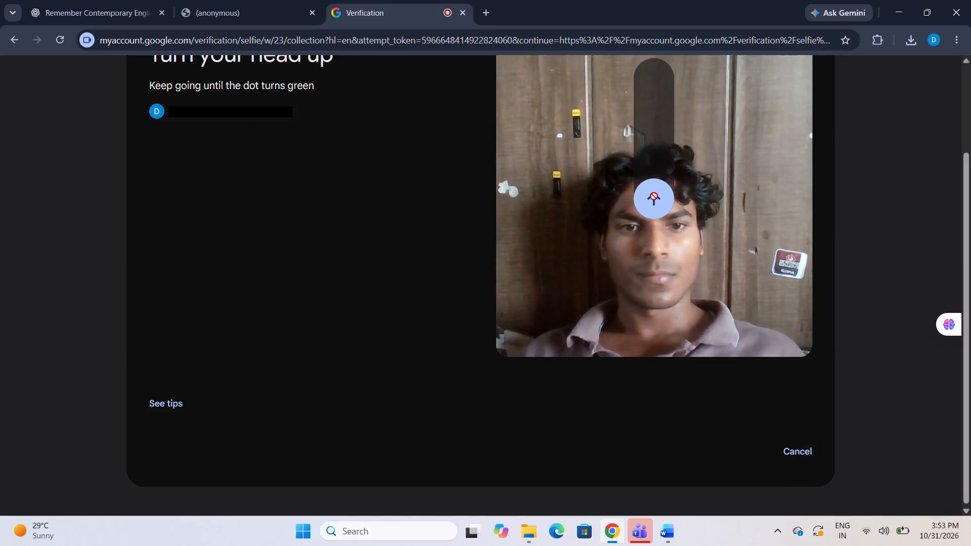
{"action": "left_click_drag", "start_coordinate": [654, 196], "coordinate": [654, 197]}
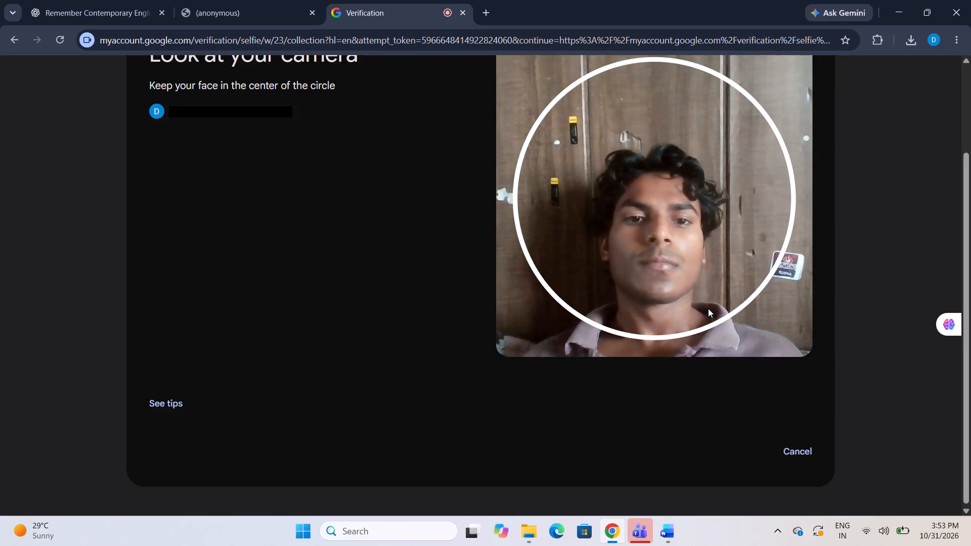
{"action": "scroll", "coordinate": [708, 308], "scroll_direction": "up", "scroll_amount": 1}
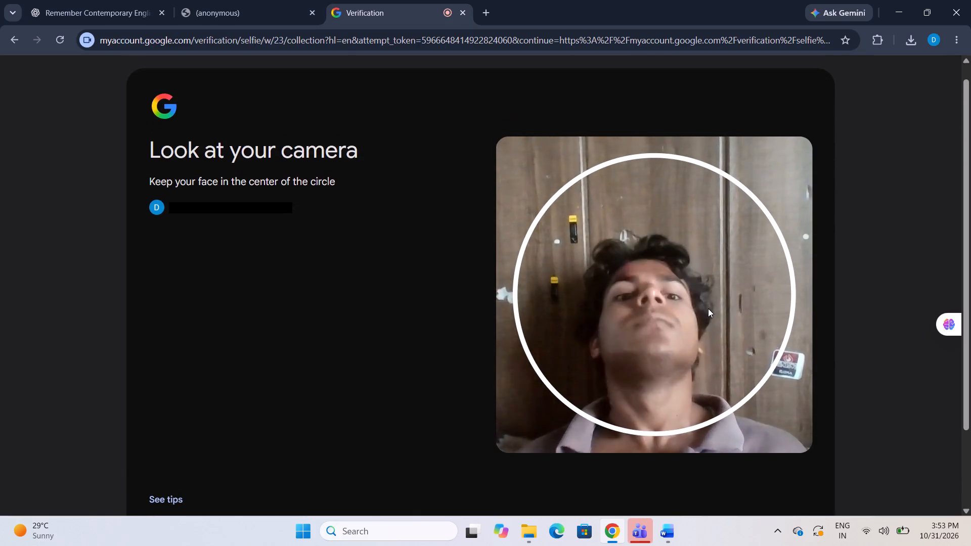
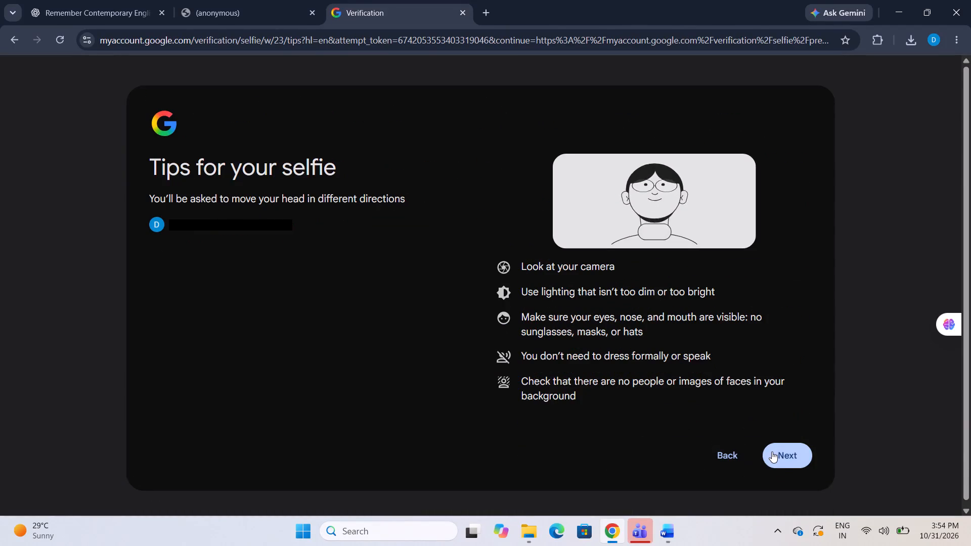
Continue past the selfie tips to the camera preview and get ready to restart the selfie verification.
{"action": "left_click", "coordinate": [772, 451]}
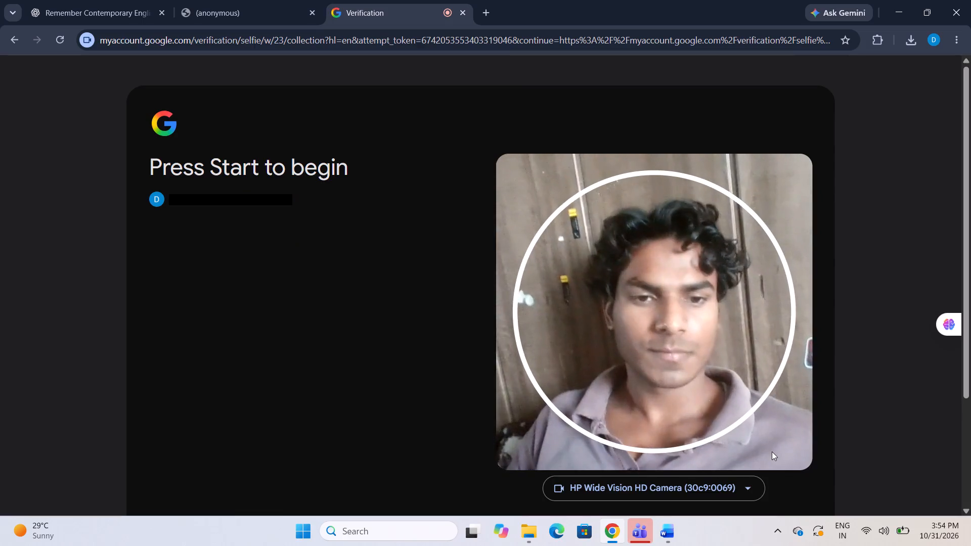
{"action": "scroll", "coordinate": [774, 420], "scroll_direction": "down", "scroll_amount": 1}
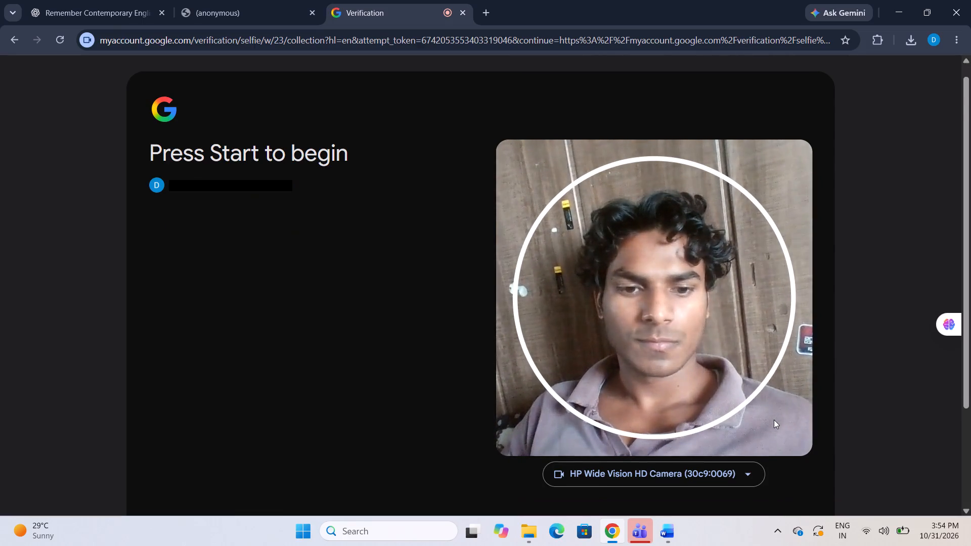
{"action": "scroll", "coordinate": [774, 420], "scroll_direction": "down", "scroll_amount": 1}
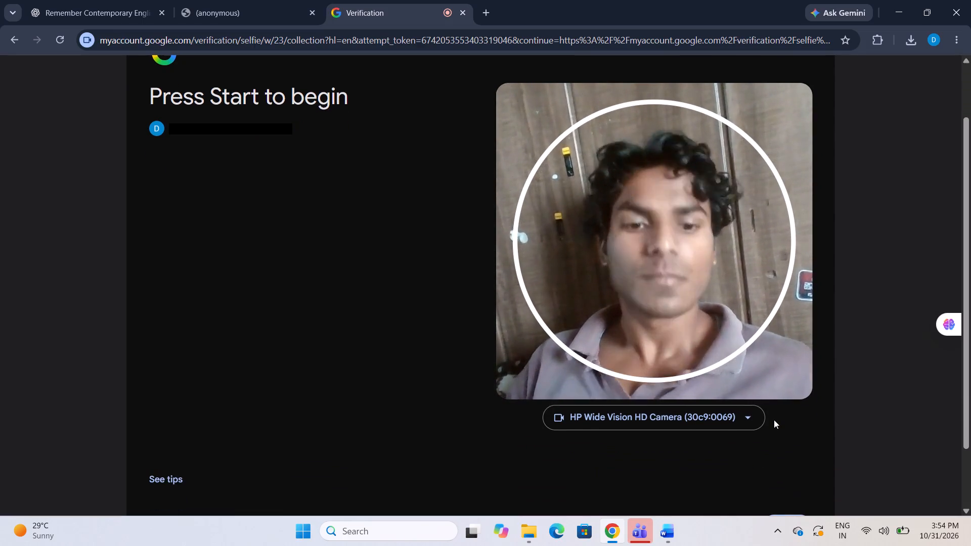
{"action": "scroll", "coordinate": [747, 372], "scroll_direction": "down", "scroll_amount": 1}
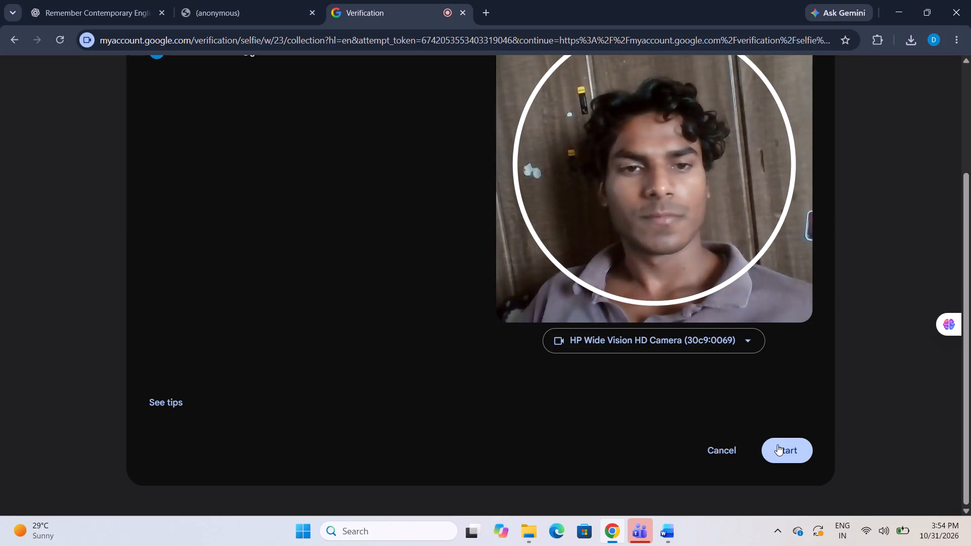
Start the selfie verification again from the camera preview.
{"action": "left_click", "coordinate": [777, 444]}
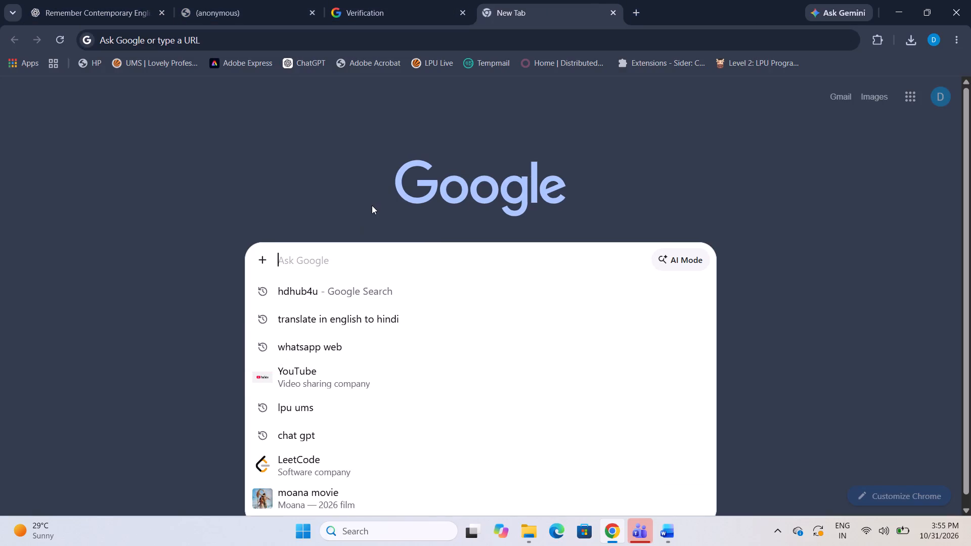
Open Gmail from the new Chrome tab.
{"action": "left_click", "coordinate": [844, 96]}
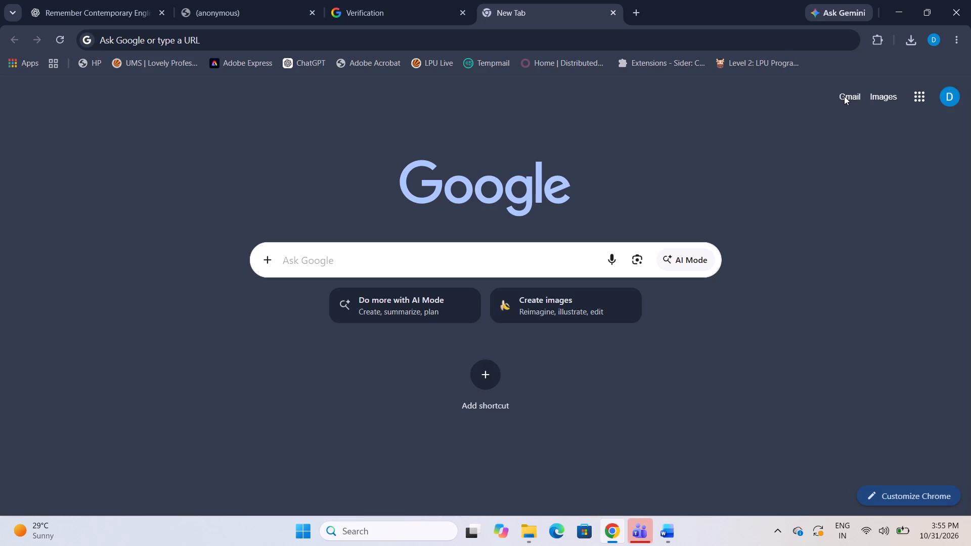
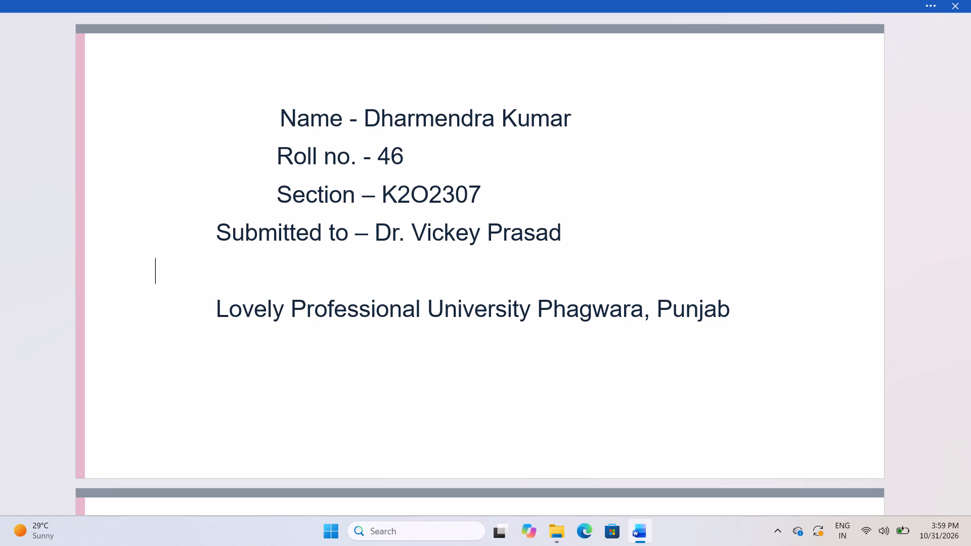
Indent the blank line between the "Submitted to" line and the university line with eight spaces.
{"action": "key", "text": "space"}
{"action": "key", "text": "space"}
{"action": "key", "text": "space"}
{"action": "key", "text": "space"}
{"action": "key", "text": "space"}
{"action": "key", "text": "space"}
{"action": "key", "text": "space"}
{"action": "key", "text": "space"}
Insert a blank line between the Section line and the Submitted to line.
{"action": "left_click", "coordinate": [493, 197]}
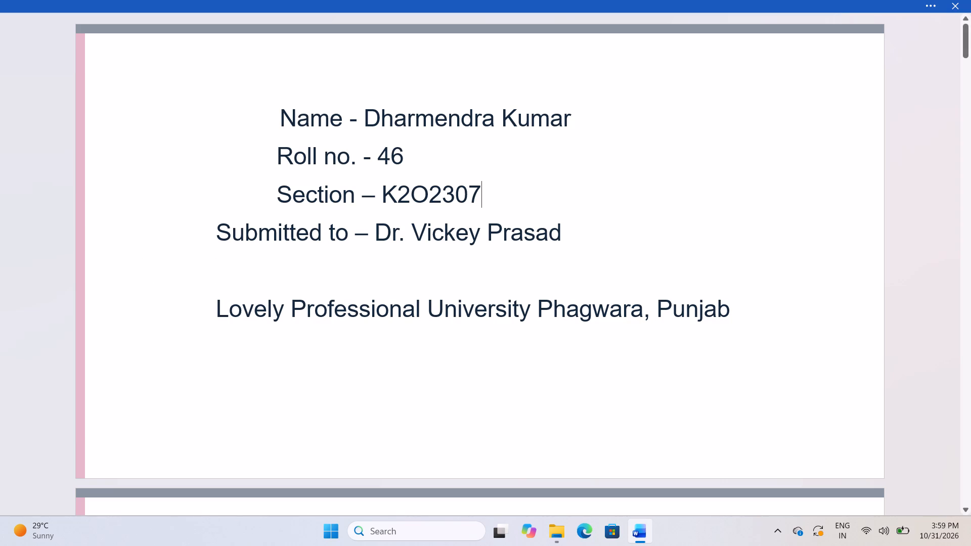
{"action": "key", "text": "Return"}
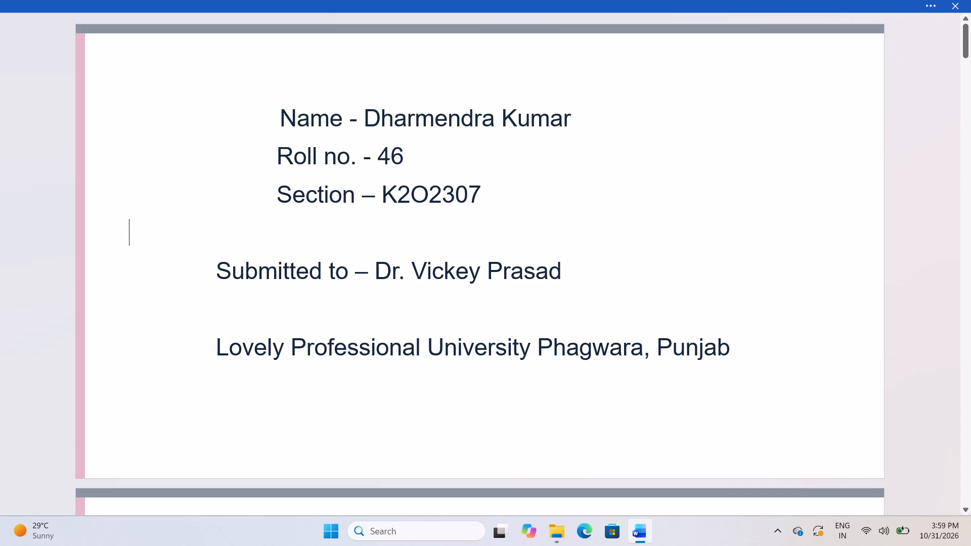
Remove the blank line between the Submitted to line and the Lovely Professional University line.
{"action": "left_click", "coordinate": [207, 343]}
{"action": "key", "text": "BackSpace"}
{"action": "key", "text": "BackSpace"}
{"action": "key", "text": "BackSpace"}
{"action": "key", "text": "BackSpace"}
{"action": "key", "text": "BackSpace"}
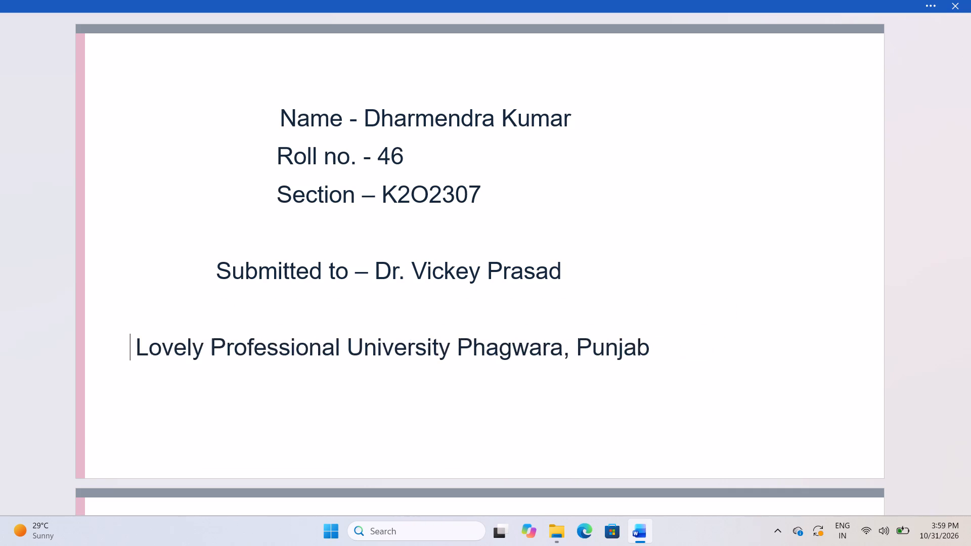
{"action": "key", "text": "BackSpace"}
{"action": "key", "text": "BackSpace"}
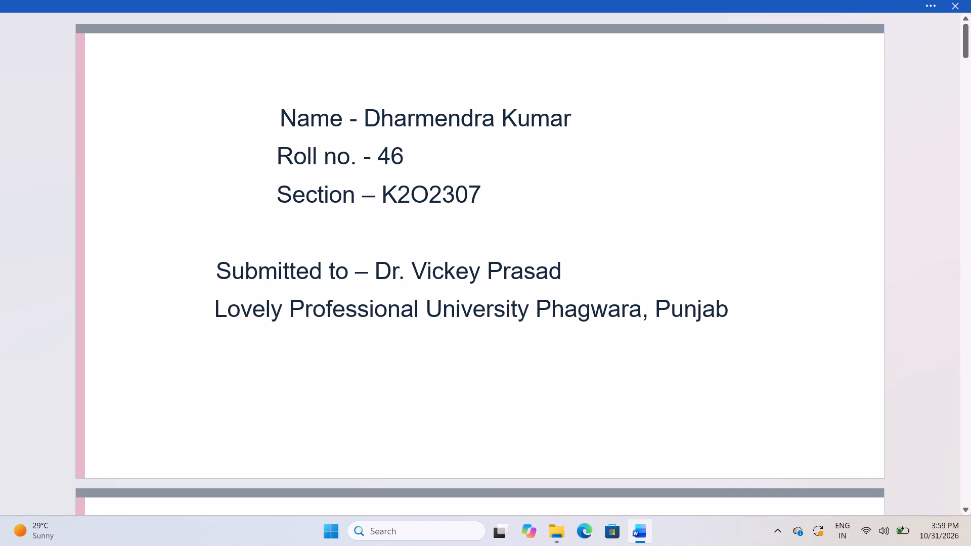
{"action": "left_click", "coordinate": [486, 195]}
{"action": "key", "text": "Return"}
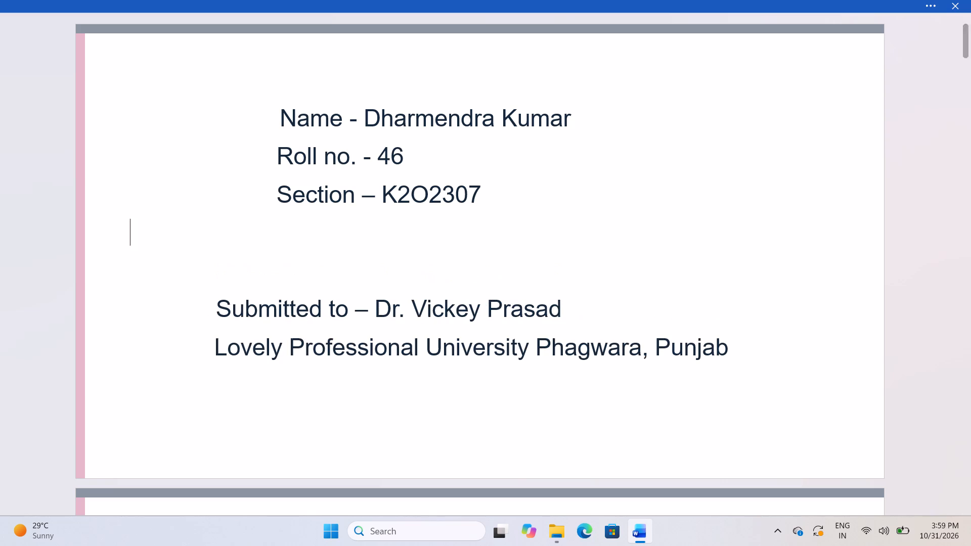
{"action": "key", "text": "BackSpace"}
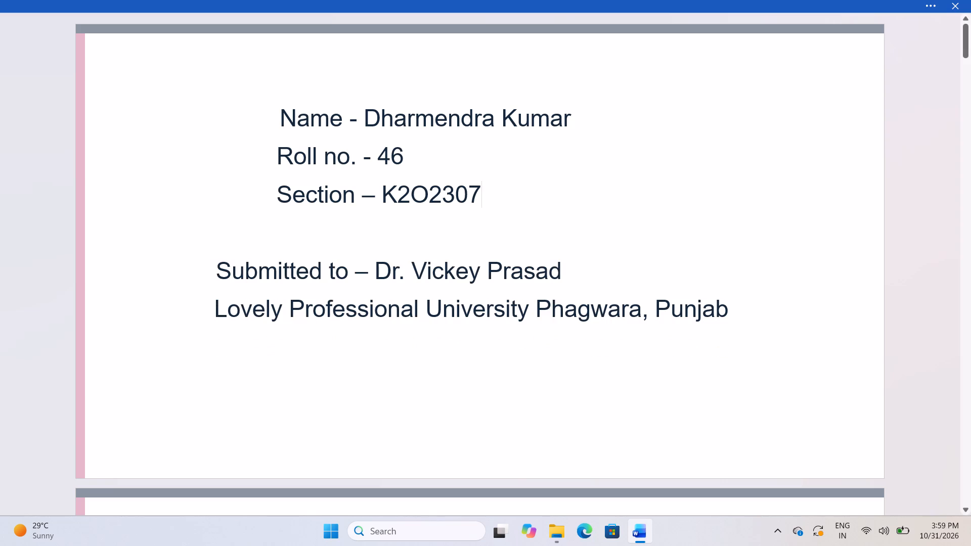
Remove the leading indent of the Submitted to line and the blank line above it.
{"action": "left_click", "coordinate": [213, 272]}
{"action": "key", "text": "BackSpace"}
{"action": "key", "text": "BackSpace"}
{"action": "key", "text": "BackSpace"}
{"action": "key", "text": "BackSpace"}
{"action": "key", "text": "BackSpace"}
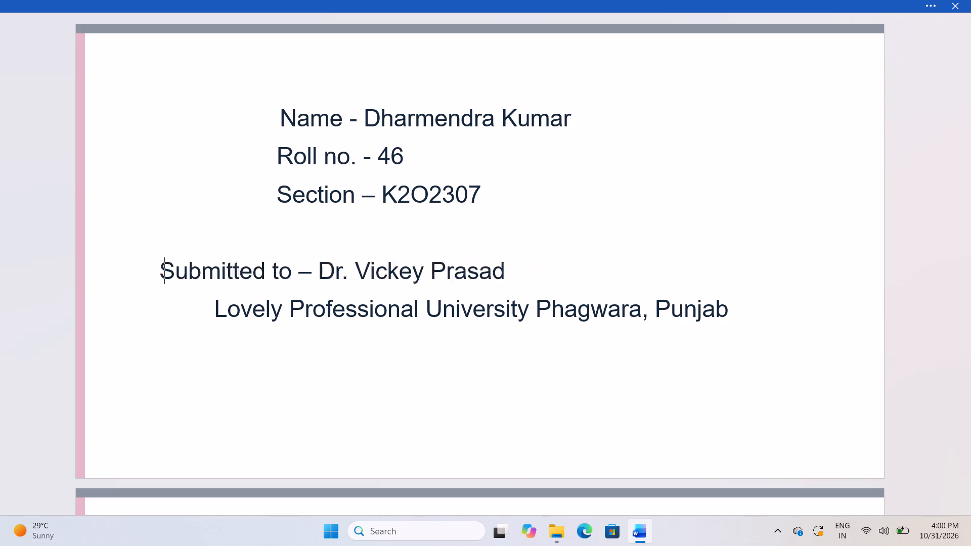
{"action": "key", "text": "BackSpace"}
{"action": "key", "text": "BackSpace"}
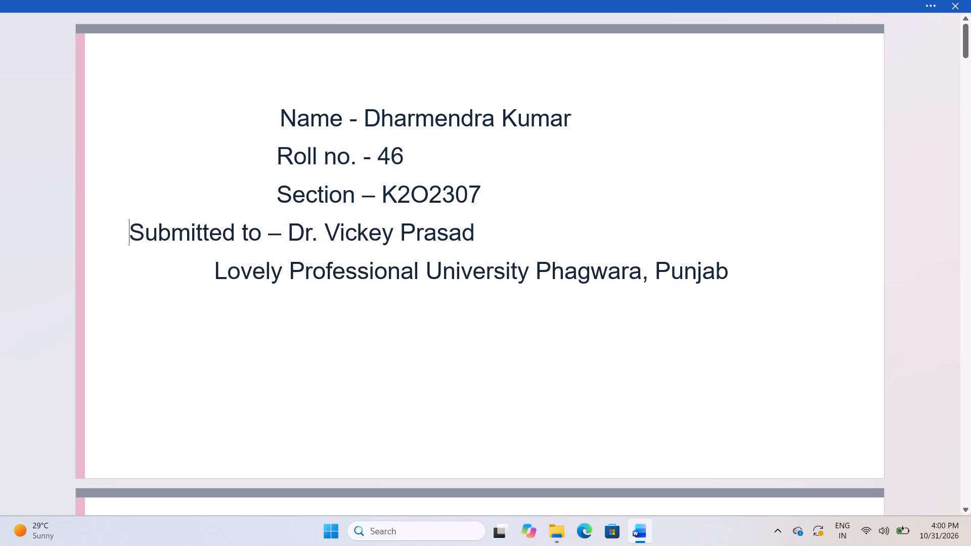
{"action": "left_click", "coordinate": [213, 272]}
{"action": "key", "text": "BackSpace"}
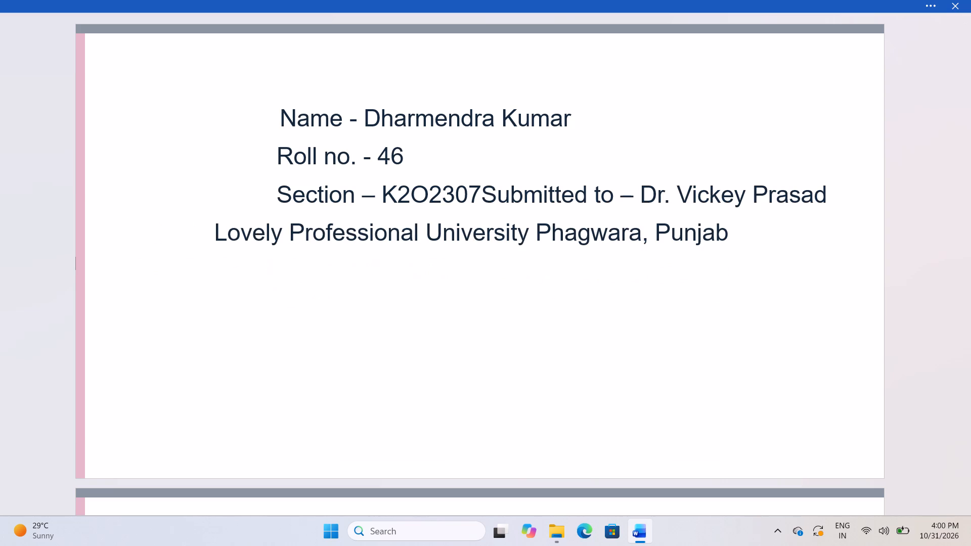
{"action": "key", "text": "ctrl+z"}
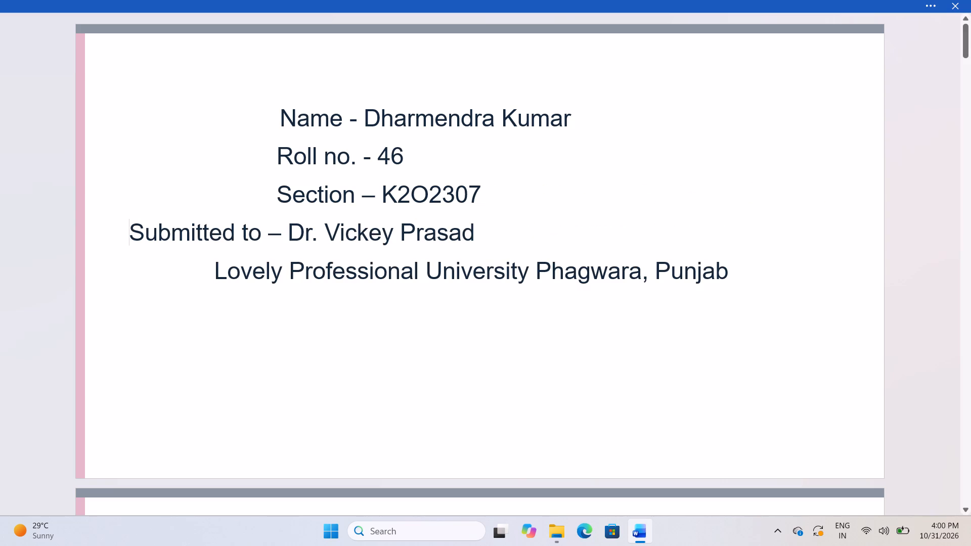
Indent the Submitted to line again and align the start of the Lovely Professional University line with it.
{"action": "left_click", "coordinate": [210, 268]}
{"action": "key", "text": "BackSpace"}
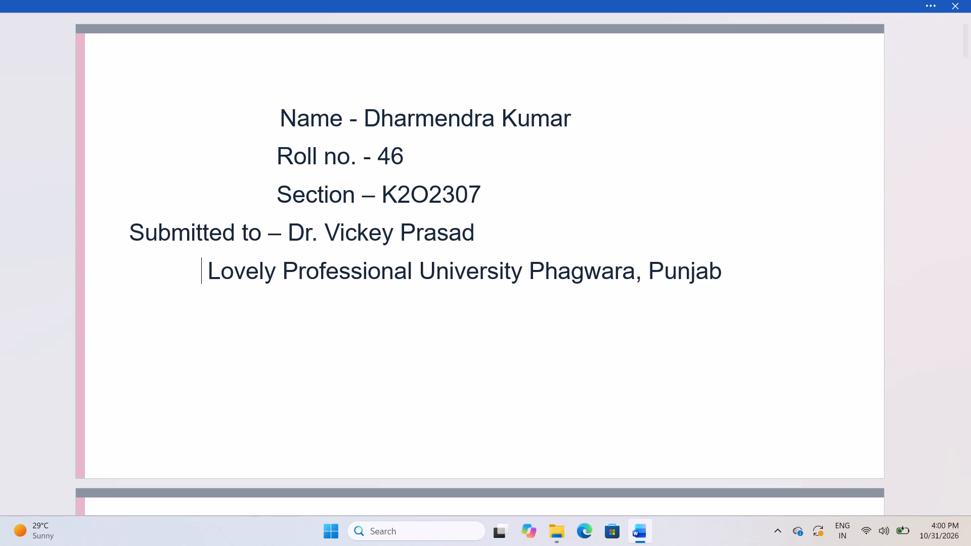
{"action": "left_click", "coordinate": [131, 228]}
{"action": "key", "text": "Tab"}
{"action": "key", "text": "Tab"}
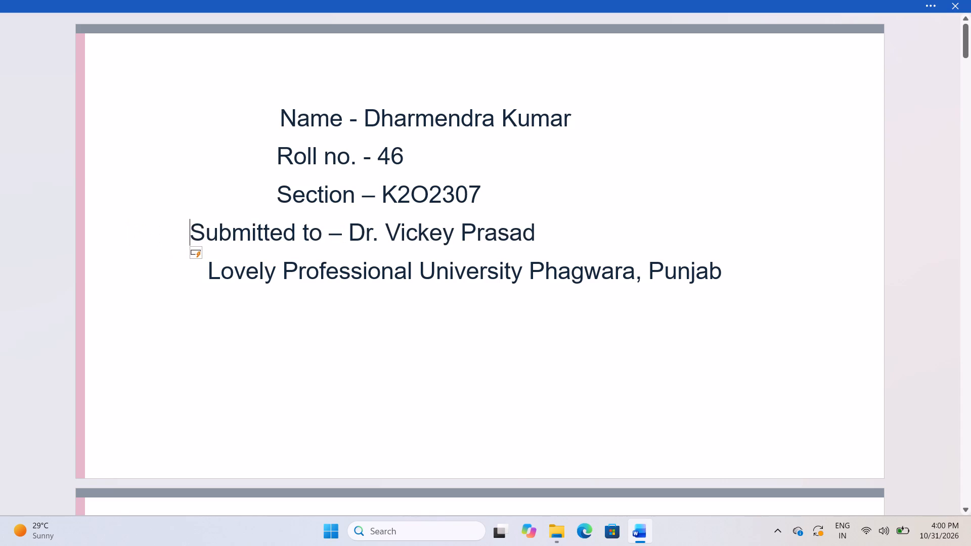
{"action": "key", "text": "Tab"}
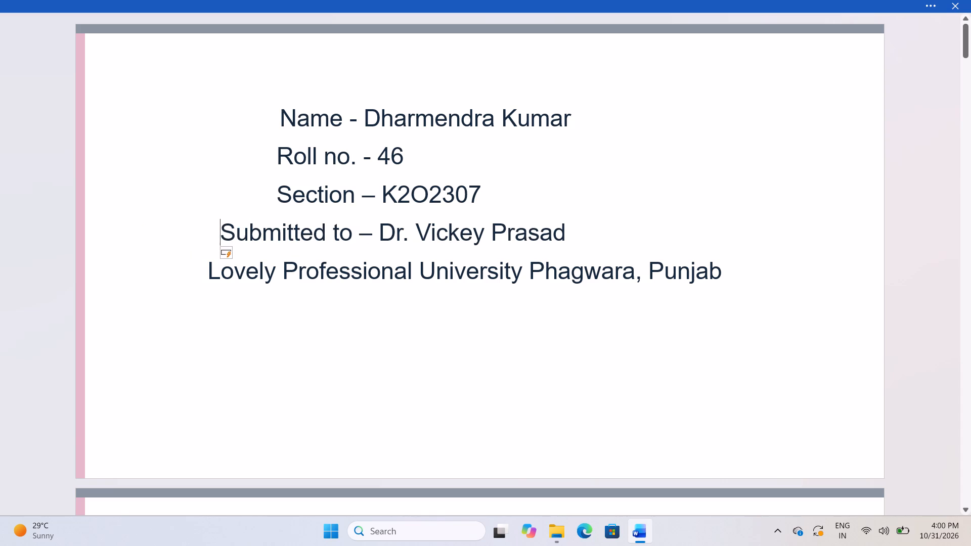
{"action": "left_click", "coordinate": [204, 273]}
{"action": "key", "text": "space"}
{"action": "key", "text": "space"}
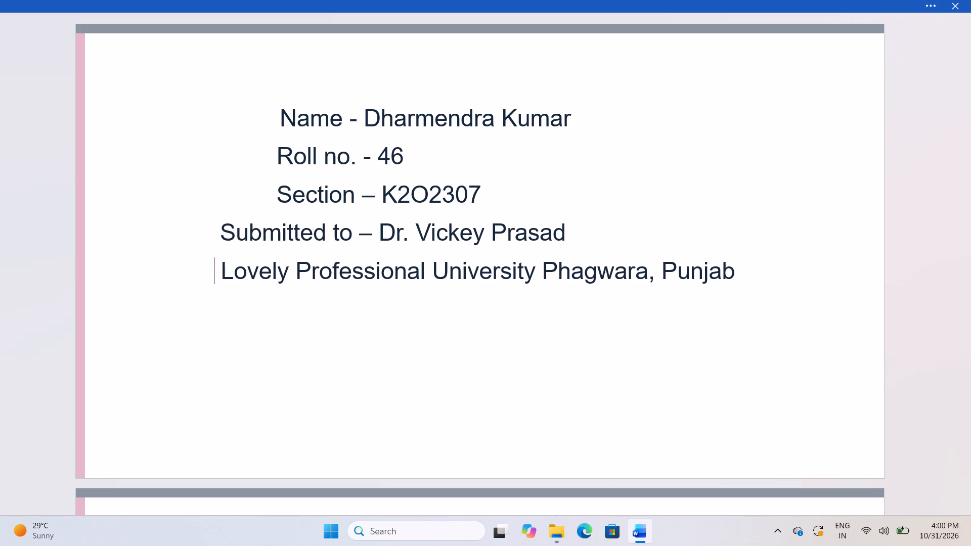
Insert a new line below the Section line and space it in to line up with the Name line.
{"action": "left_click", "coordinate": [485, 194]}
{"action": "key", "text": "Return"}
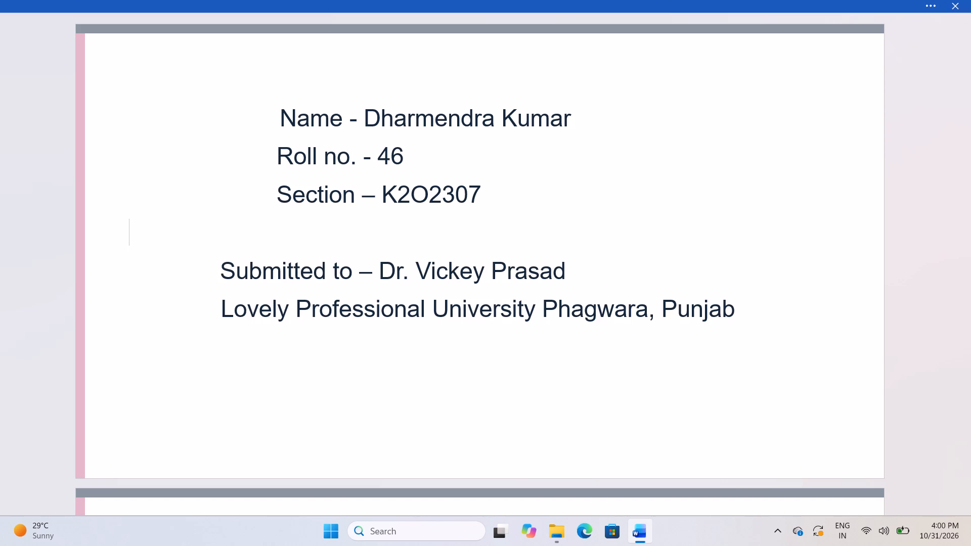
{"action": "key", "text": "space"}
{"action": "key", "text": "space"}
{"action": "key", "text": "space"}
{"action": "key", "text": "space"}
{"action": "key", "text": "space"}
{"action": "key", "text": "space"}
{"action": "key", "text": "space"}
{"action": "key", "text": "space"}
{"action": "key", "text": "space"}
{"action": "key", "text": "space"}
{"action": "key", "text": "space"}
{"action": "key", "text": "space"}
{"action": "key", "text": "space"}
{"action": "key", "text": "space"}
{"action": "key", "text": "space"}
{"action": "key", "text": "space"}
{"action": "key", "text": "space"}
{"action": "key", "text": "space"}
{"action": "key", "text": "space"}
{"action": "key", "text": "space"}
{"action": "key", "text": "space"}
{"action": "key", "text": "space"}
{"action": "key", "text": "space"}
Enter "Subject - Eng60" on the new line below the Section line.
{"action": "type", "text": "Sub"}
{"action": "type", "text": "ject"}
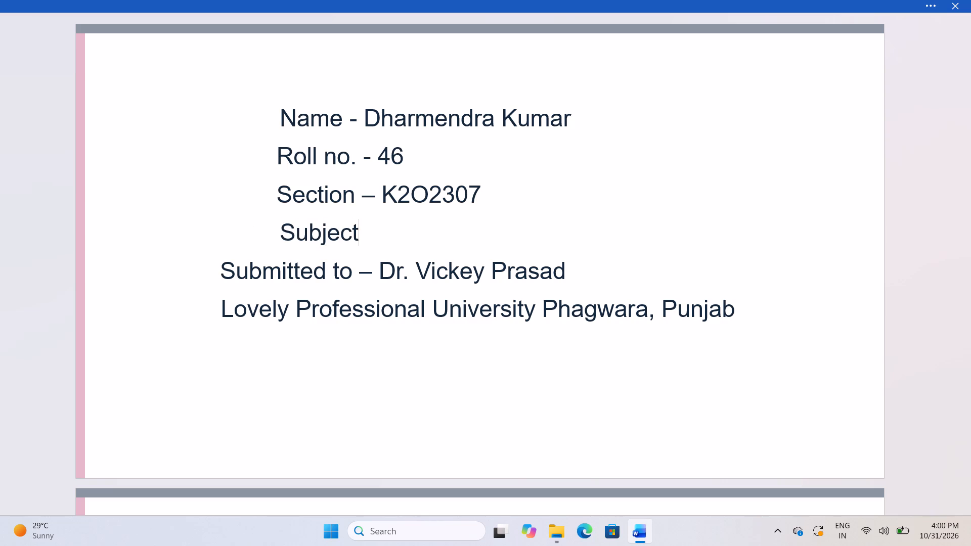
{"action": "key", "text": "space"}
{"action": "type", "text": "-"}
{"action": "key", "text": "space"}
{"action": "type", "text": "eng"}
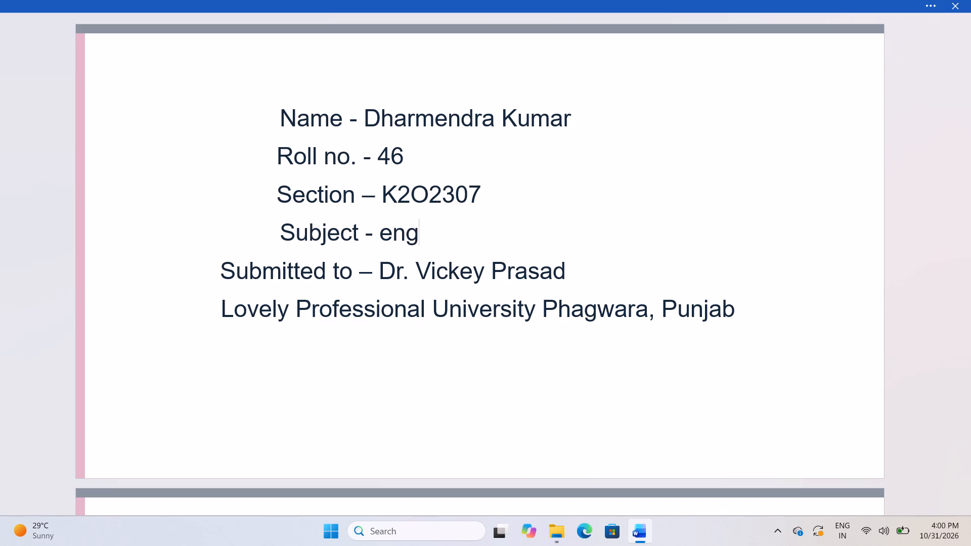
{"action": "key", "text": "BackSpace"}
{"action": "key", "text": "BackSpace"}
{"action": "key", "text": "BackSpace"}
{"action": "type", "text": "Eng"}
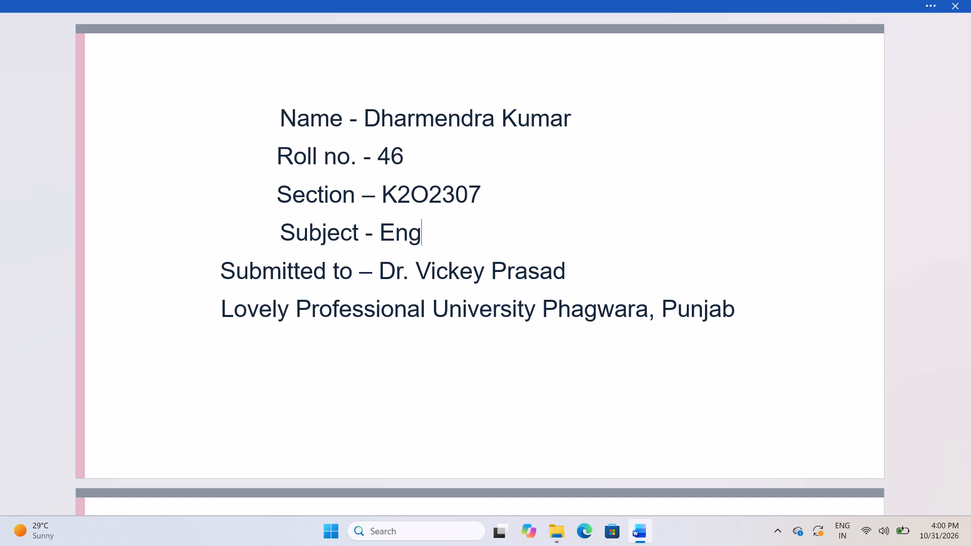
{"action": "type", "text": "60"}
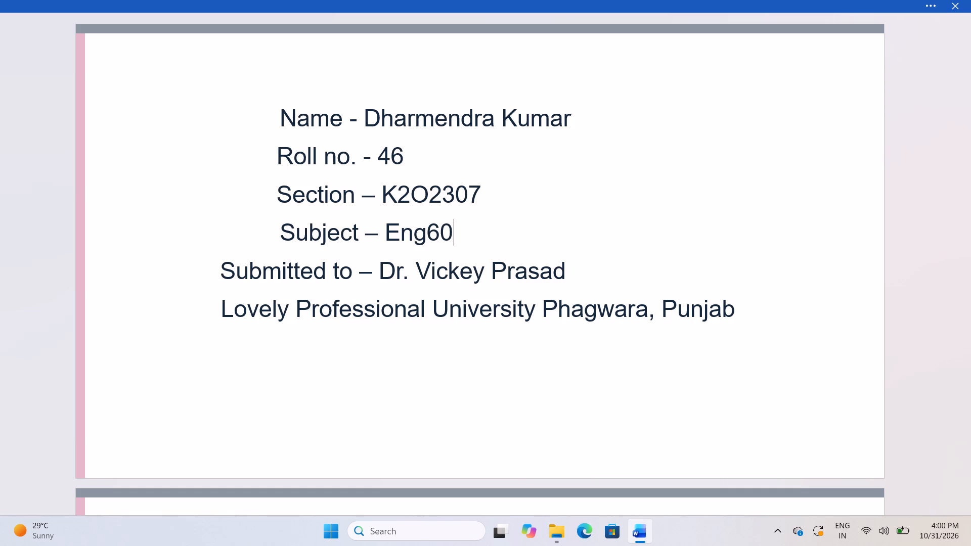
Replace the subject code on the Subject line with ENG-608 in capitals.
{"action": "key", "text": "BackSpace"}
{"action": "key", "text": "BackSpace"}
{"action": "key", "text": "BackSpace"}
{"action": "key", "text": "BackSpace"}
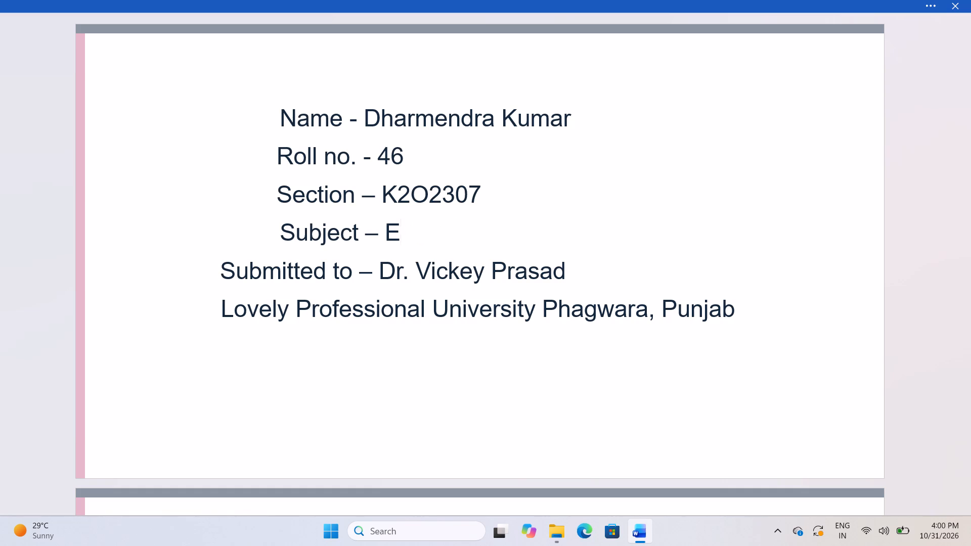
{"action": "type", "text": "ENG"}
{"action": "key", "text": "BackSpace"}
{"action": "key", "text": "BackSpace"}
{"action": "key", "text": "BackSpace"}
{"action": "key", "text": "BackSpace"}
{"action": "key", "text": "shift+e"}
{"action": "type", "text": "NG"}
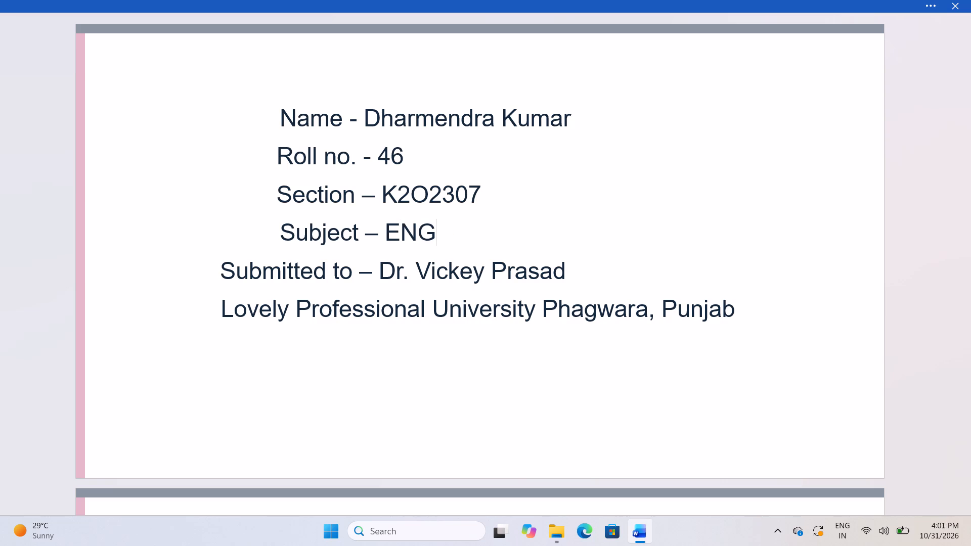
{"action": "key", "text": "minus"}
{"action": "type", "text": "60"}
{"action": "key", "text": "8"}
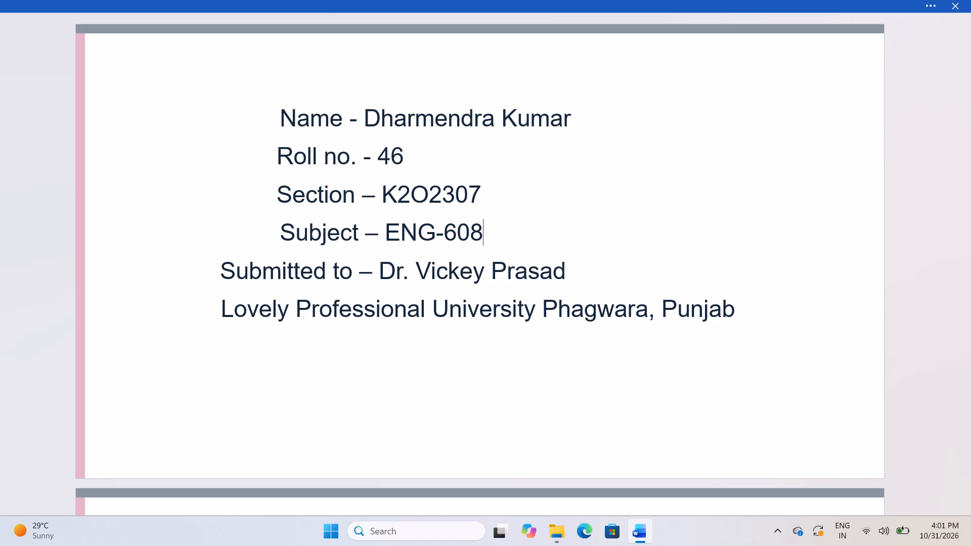
Change the subject code on the Subject line to Eng608, with lowercase ng and no hyphen.
{"action": "left_click", "coordinate": [436, 236]}
{"action": "key", "text": "BackSpace"}
{"action": "key", "text": "BackSpace"}
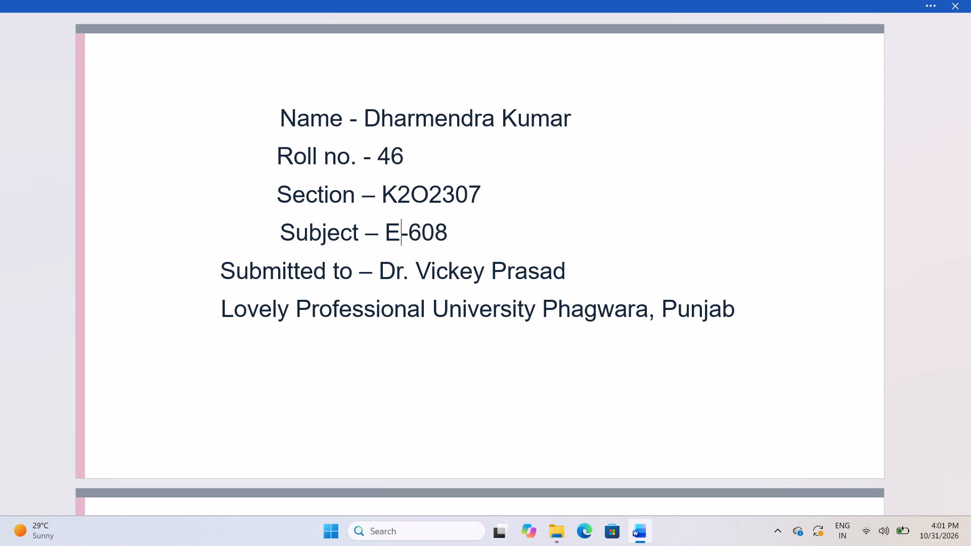
{"action": "type", "text": "ng"}
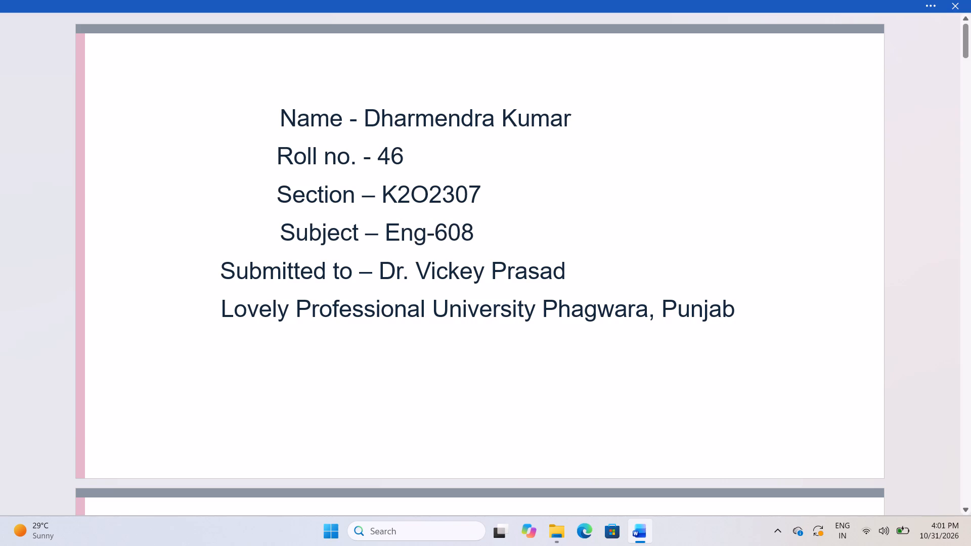
{"action": "left_click", "coordinate": [436, 232]}
{"action": "key", "text": "Delete"}
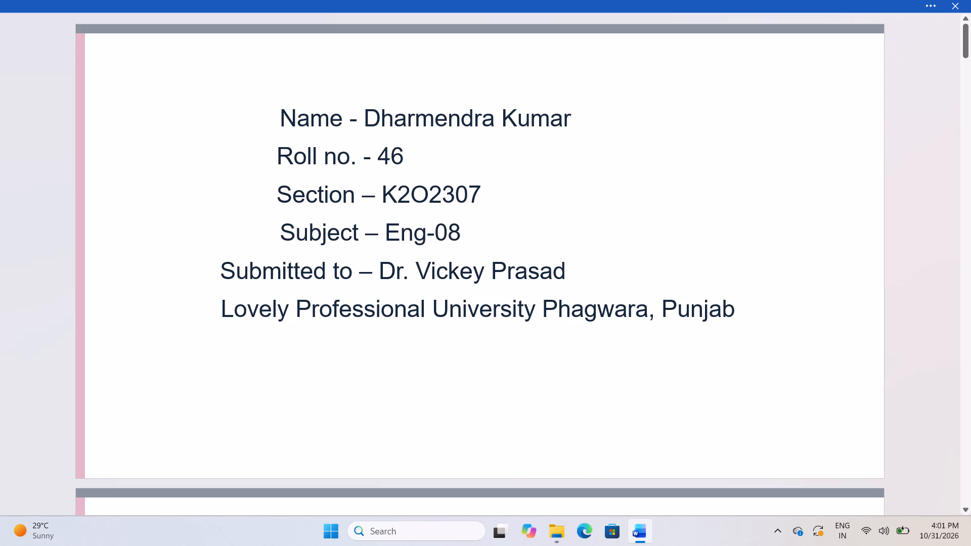
{"action": "key", "text": "BackSpace"}
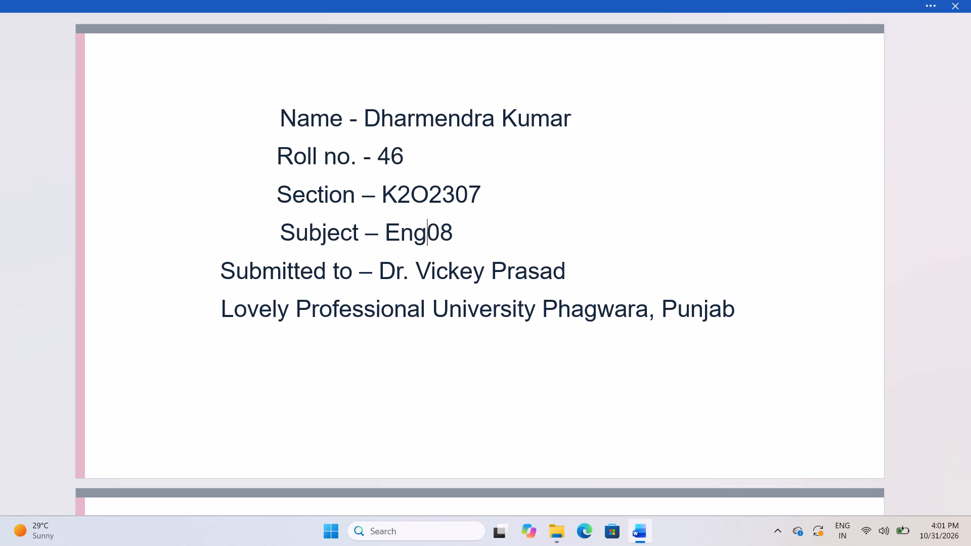
{"action": "key", "text": "6"}
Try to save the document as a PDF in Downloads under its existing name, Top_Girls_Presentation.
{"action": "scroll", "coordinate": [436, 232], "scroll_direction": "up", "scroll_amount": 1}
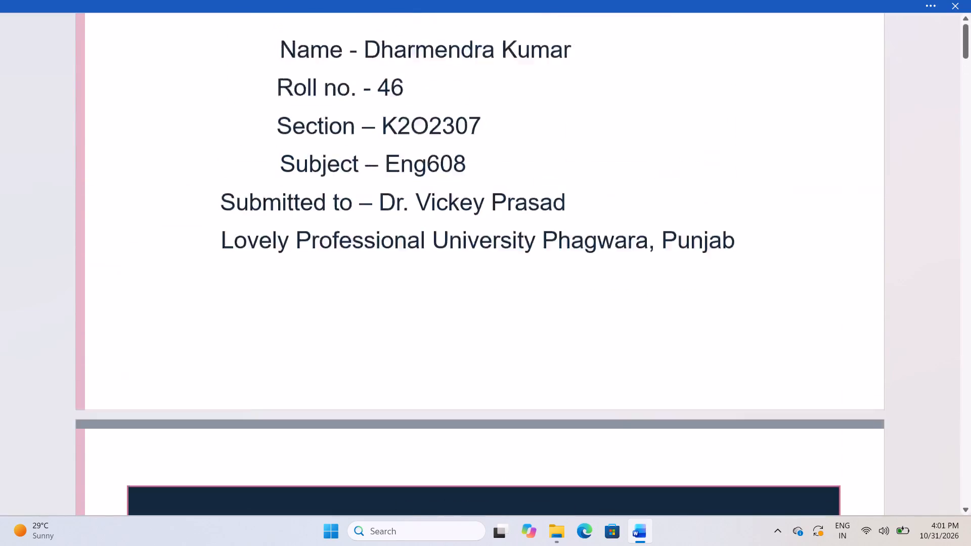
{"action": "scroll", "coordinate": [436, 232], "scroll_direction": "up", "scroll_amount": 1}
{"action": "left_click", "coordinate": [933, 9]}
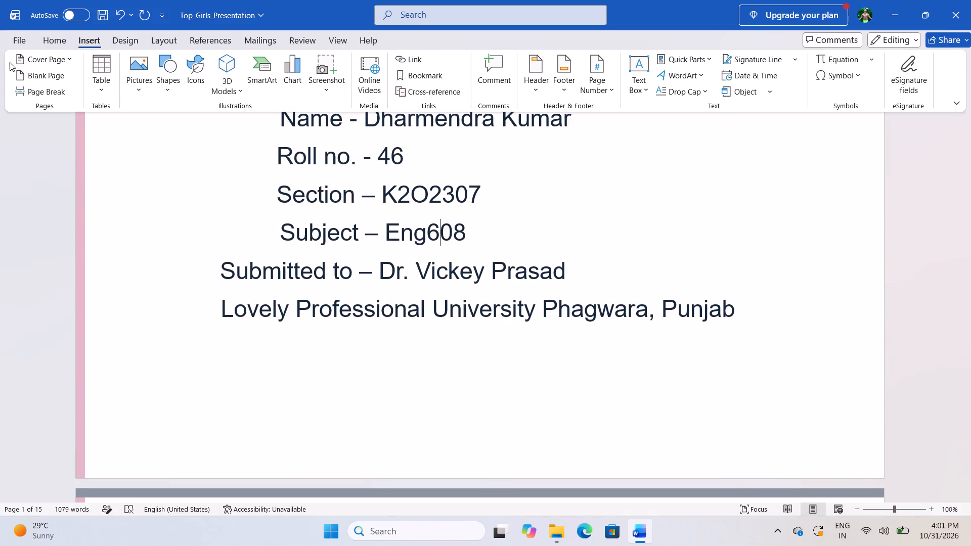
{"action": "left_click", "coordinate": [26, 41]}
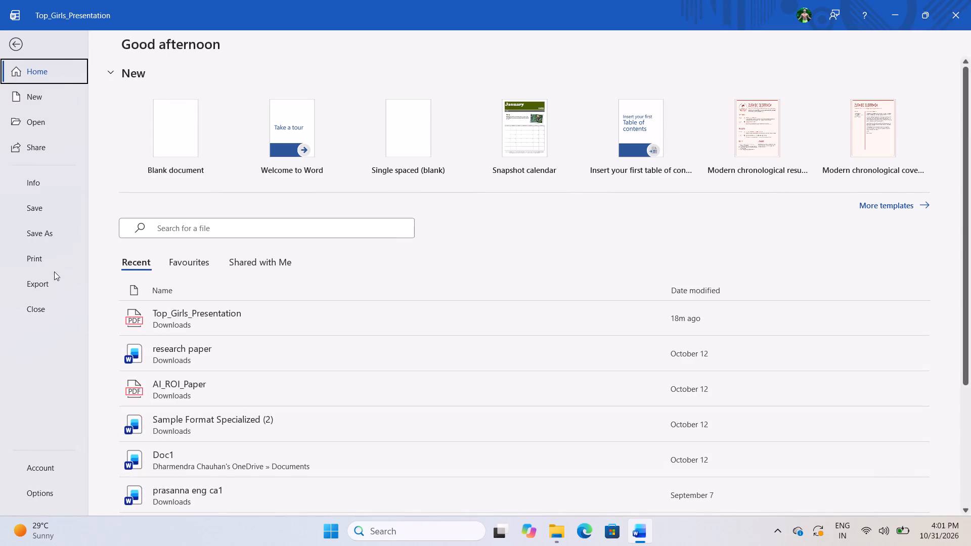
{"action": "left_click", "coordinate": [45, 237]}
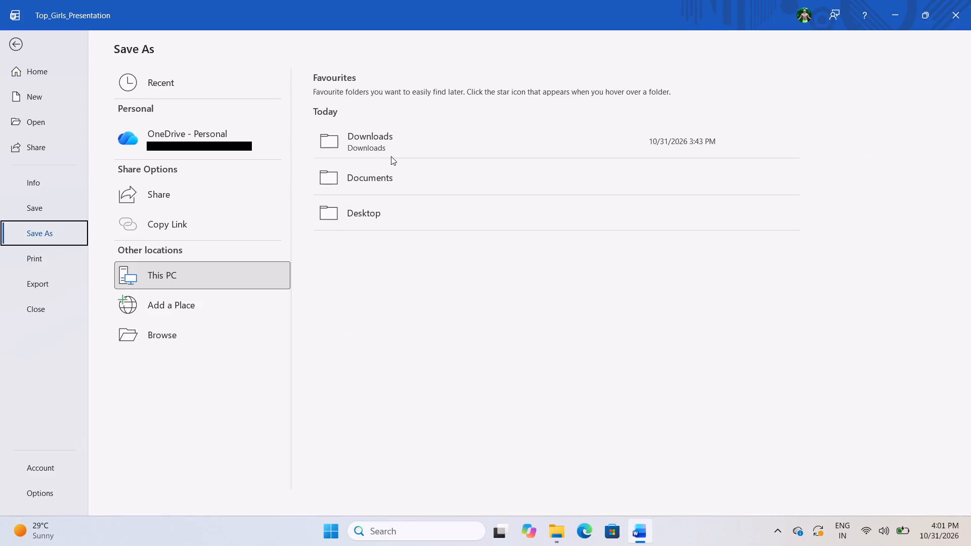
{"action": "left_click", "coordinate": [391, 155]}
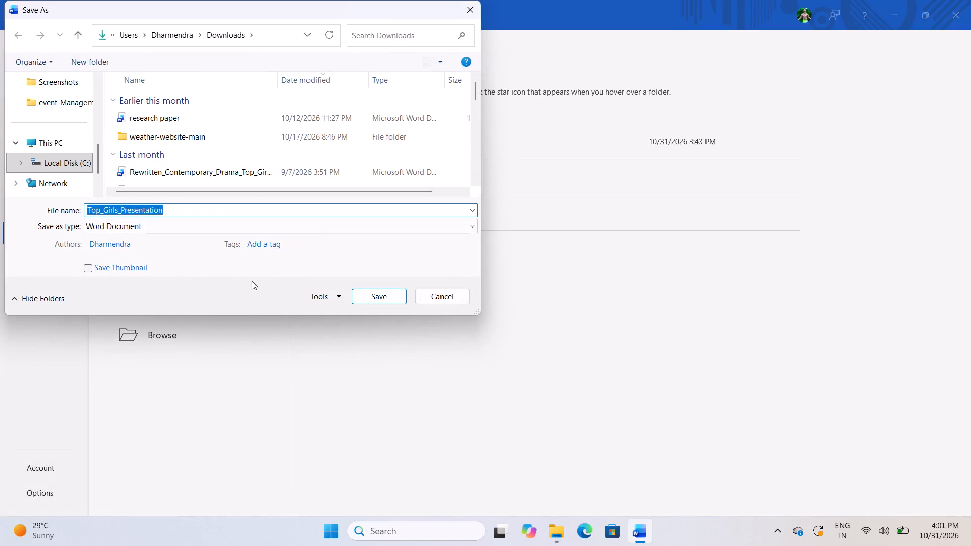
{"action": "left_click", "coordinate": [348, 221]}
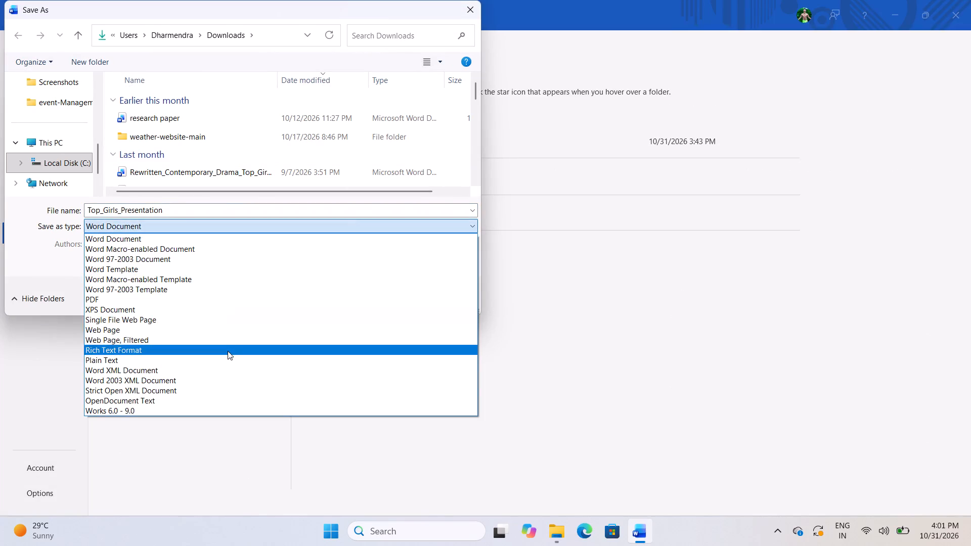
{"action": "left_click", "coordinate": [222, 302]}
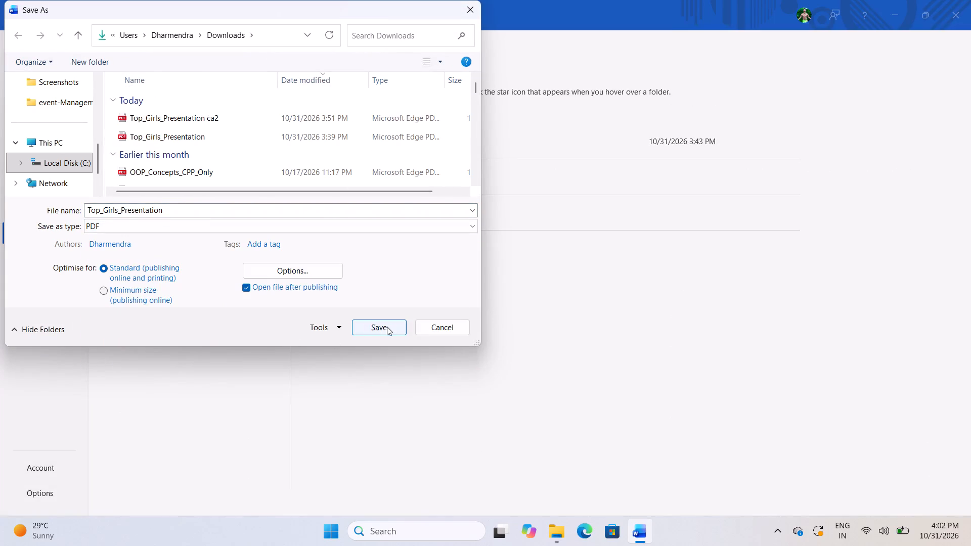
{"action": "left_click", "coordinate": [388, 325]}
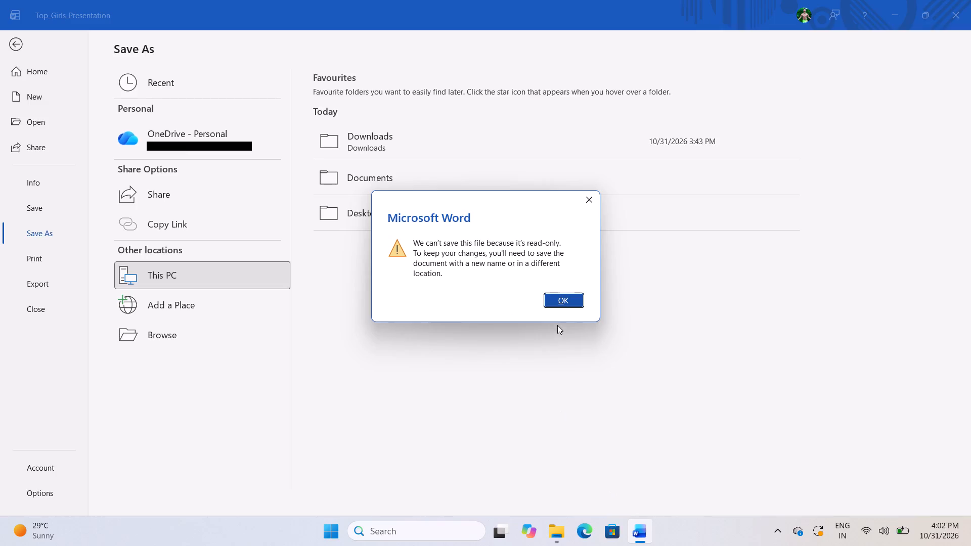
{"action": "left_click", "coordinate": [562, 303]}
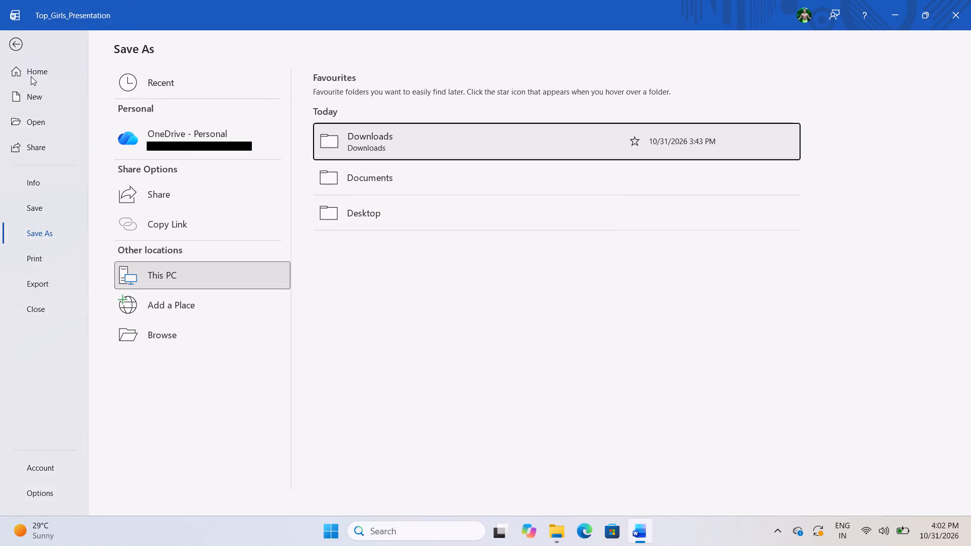
Save the document to Downloads under the name "Top_Girls_Presentation eng" in PDF format.
{"action": "left_click", "coordinate": [374, 130]}
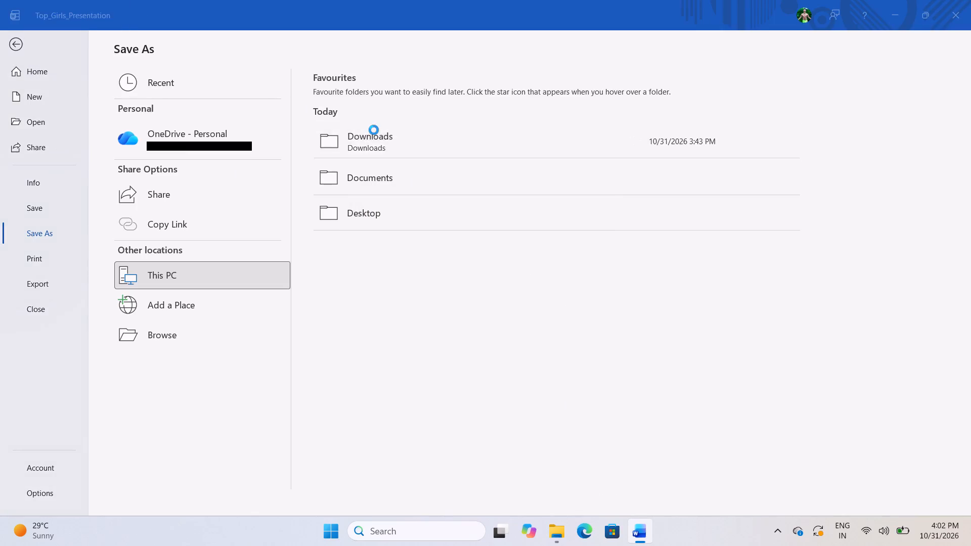
{"action": "left_click", "coordinate": [168, 209]}
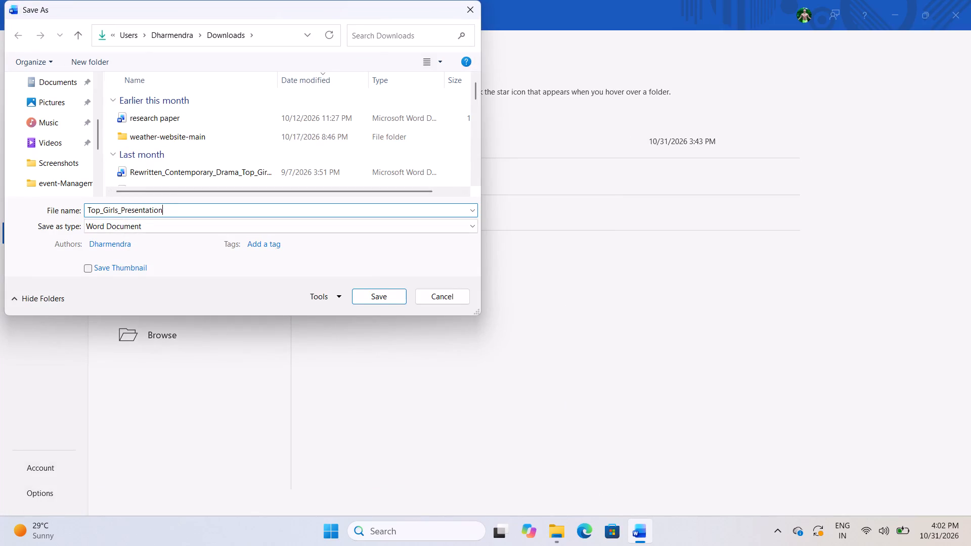
{"action": "key", "text": "space"}
{"action": "type", "text": "eng"}
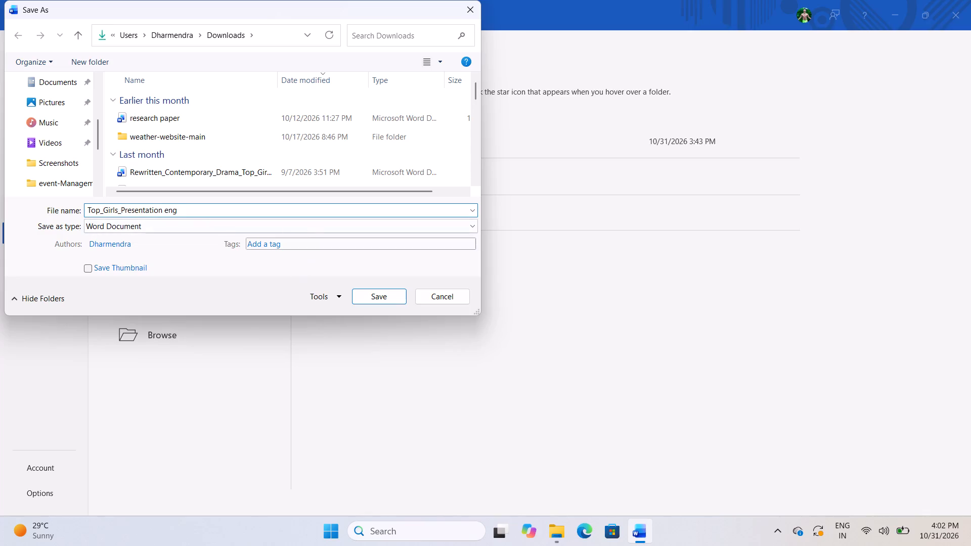
{"action": "left_click", "coordinate": [311, 228]}
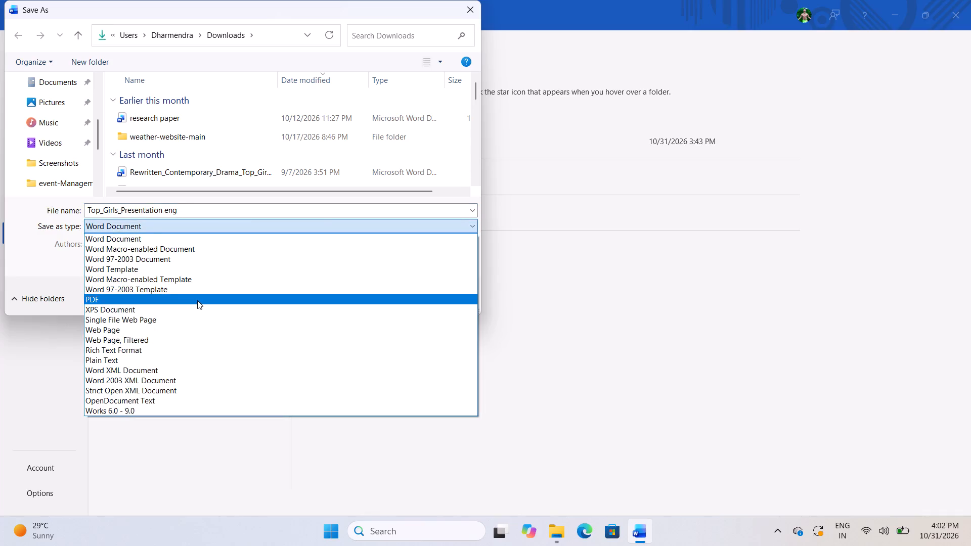
Save the document as a PDF in Downloads under the name "Top_Girls_Presentation eng".
{"action": "left_click", "coordinate": [196, 300]}
{"action": "left_click", "coordinate": [375, 326]}
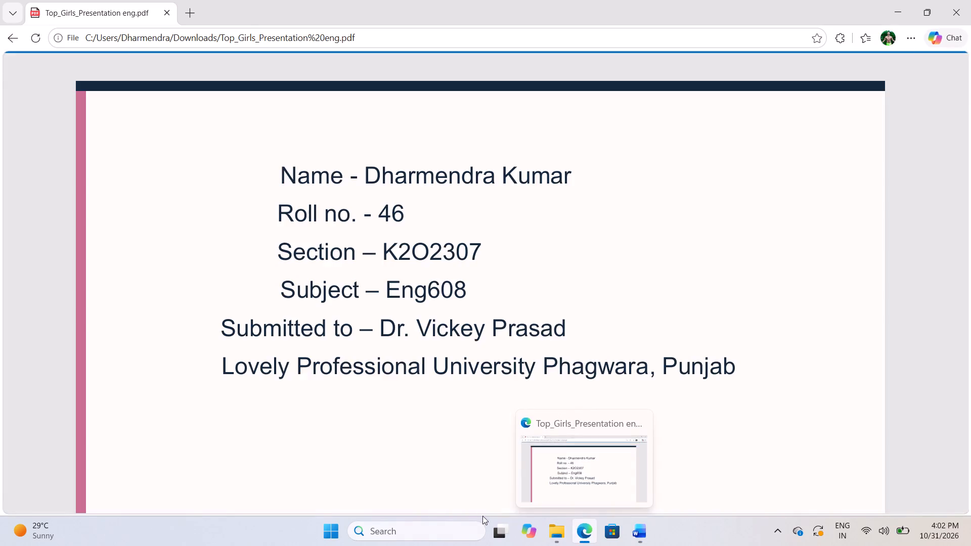
Put away the exported PDF's window and open Google Chrome from the desktop.
{"action": "left_click", "coordinate": [579, 535]}
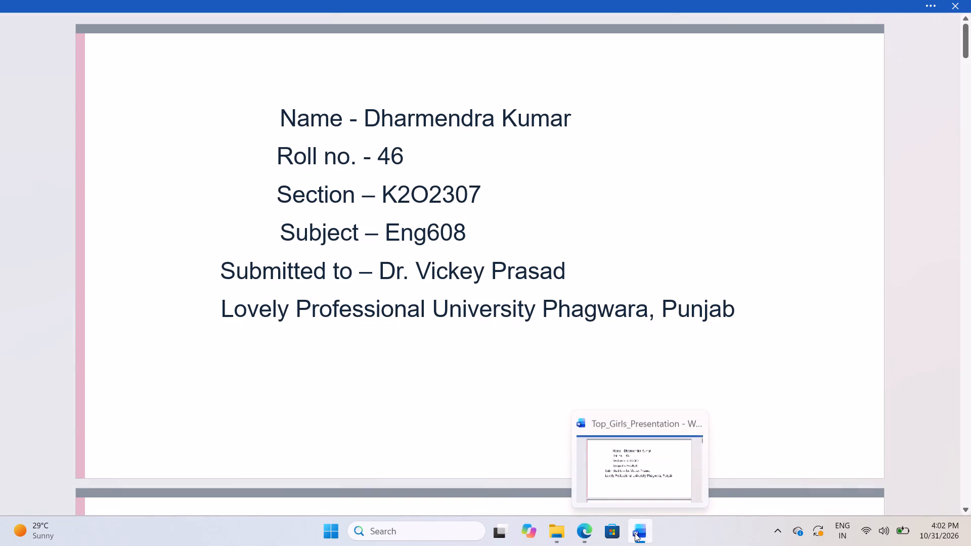
{"action": "double_click", "coordinate": [17, 274]}
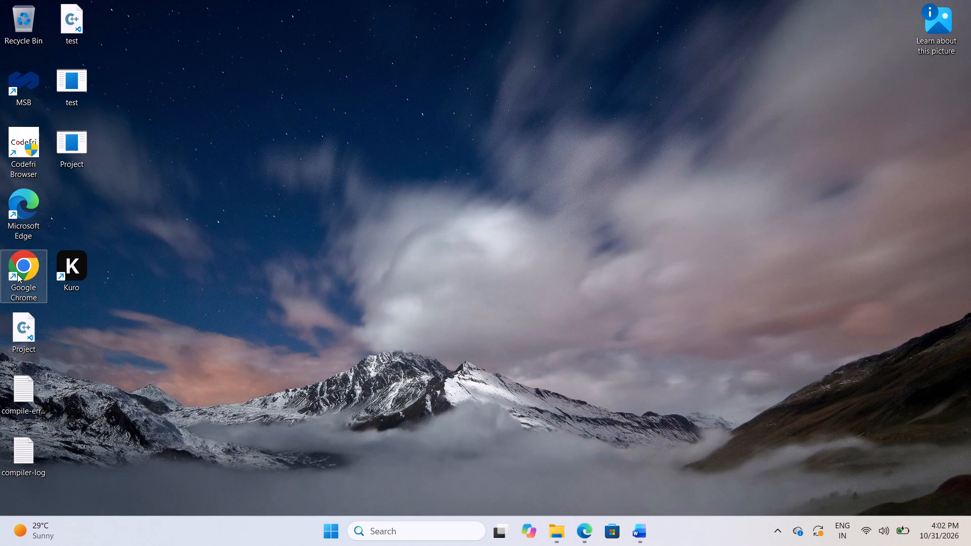
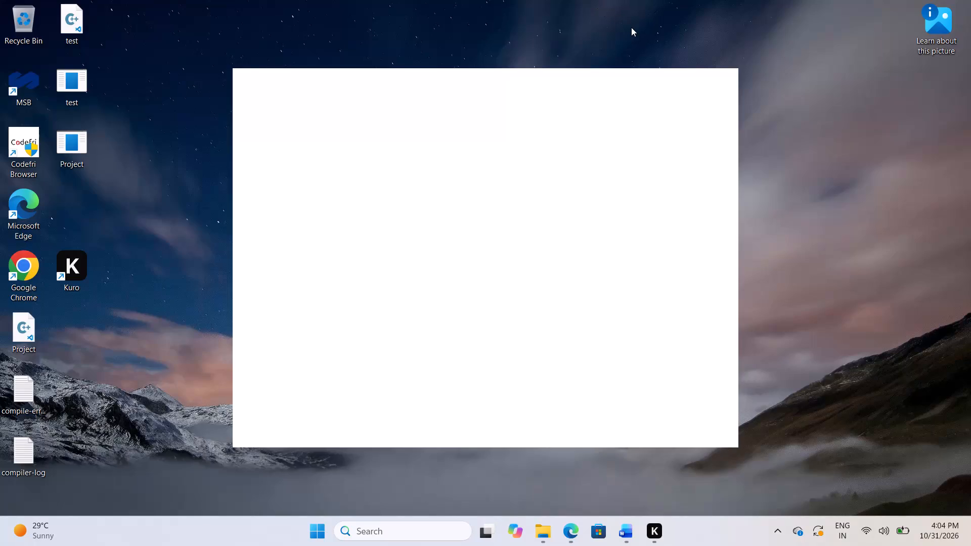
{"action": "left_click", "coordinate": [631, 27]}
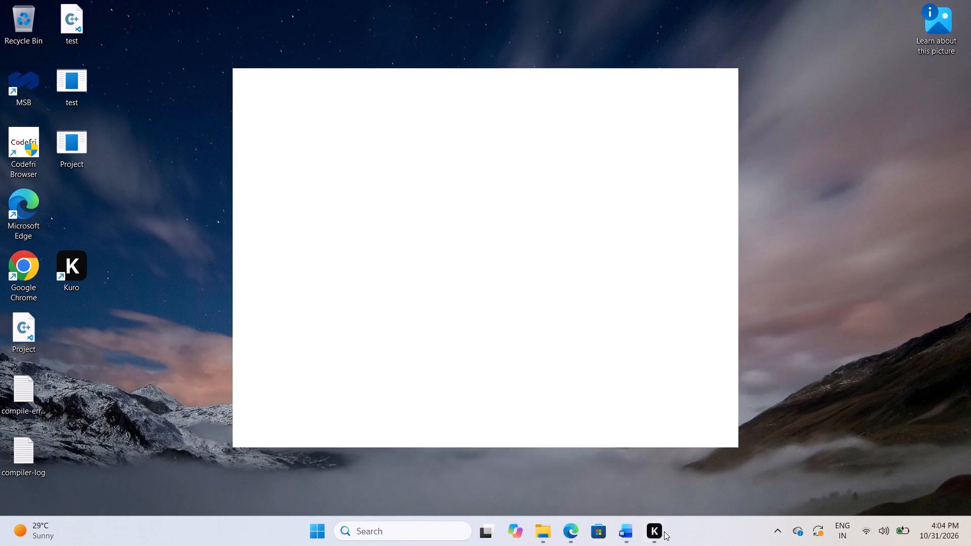
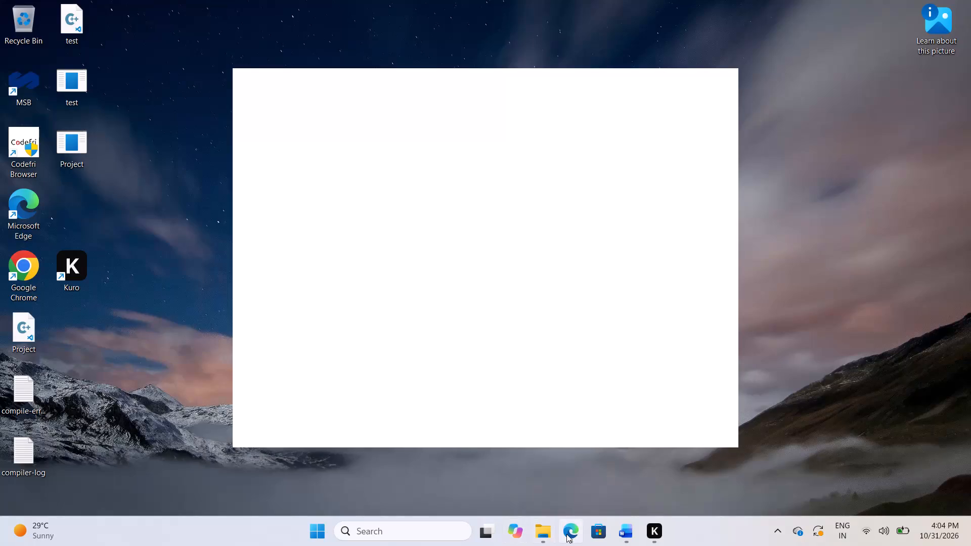
Switch to Microsoft Edge and close the window showing the Top_Girls_Presentation eng PDF.
{"action": "left_click", "coordinate": [566, 534]}
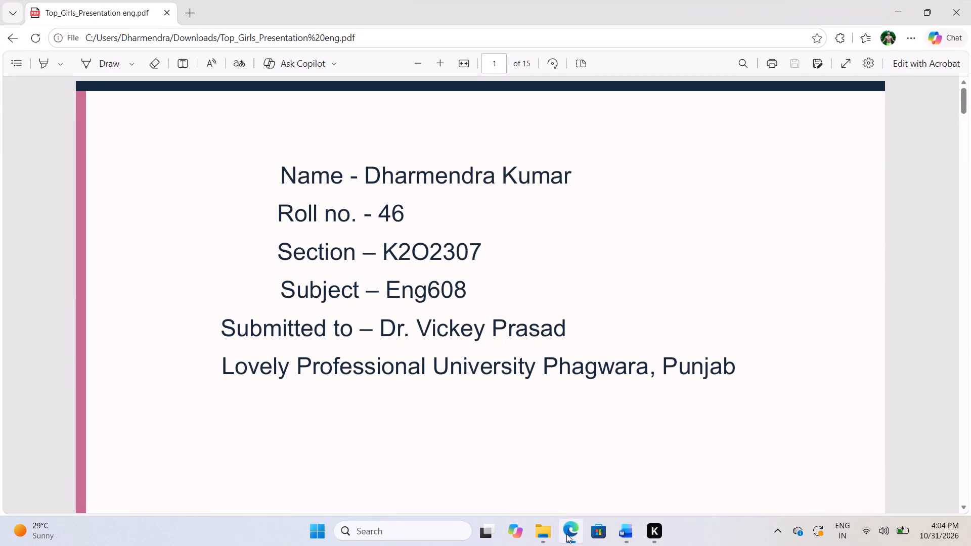
{"action": "left_click", "coordinate": [968, 0]}
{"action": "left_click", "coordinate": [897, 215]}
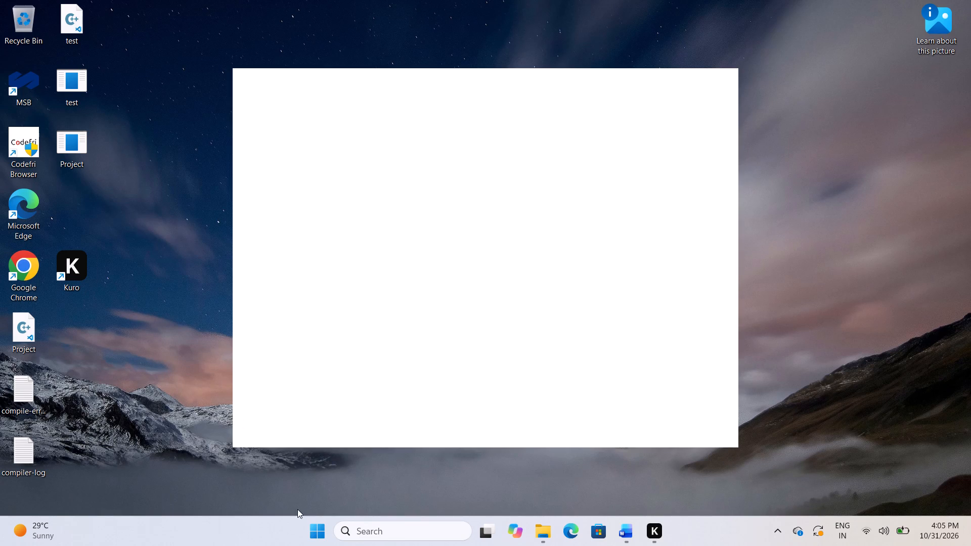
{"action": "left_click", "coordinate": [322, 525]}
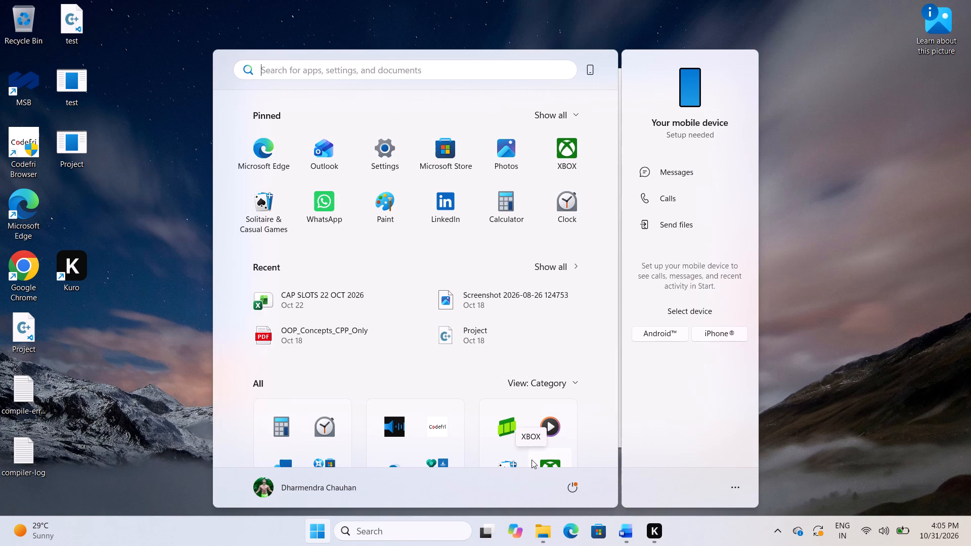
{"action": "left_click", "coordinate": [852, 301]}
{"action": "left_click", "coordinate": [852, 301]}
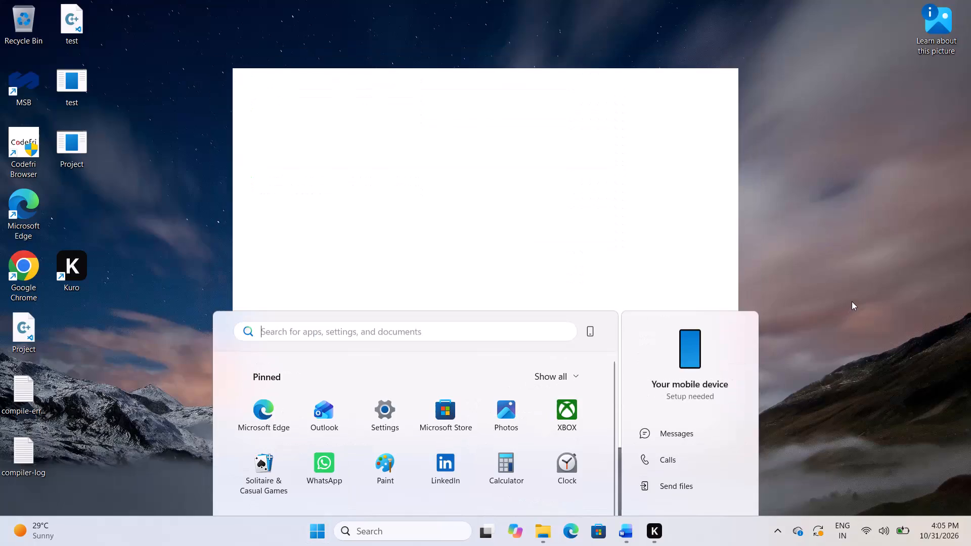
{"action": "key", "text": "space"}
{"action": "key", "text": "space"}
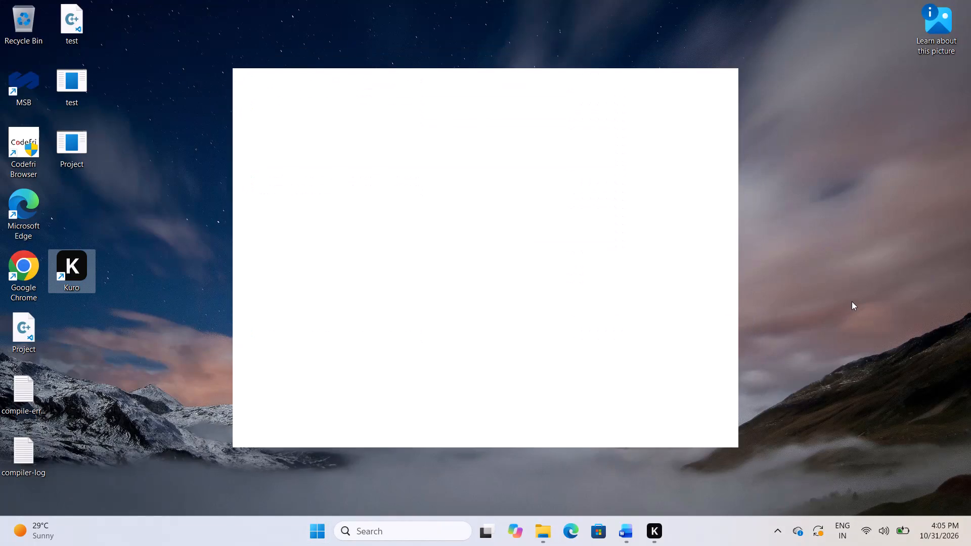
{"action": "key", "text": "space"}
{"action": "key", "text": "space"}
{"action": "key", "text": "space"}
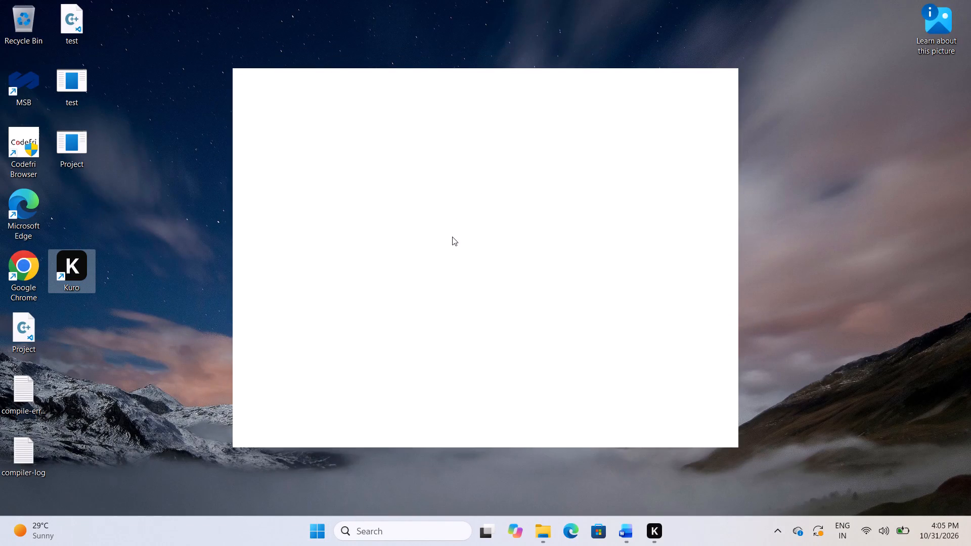
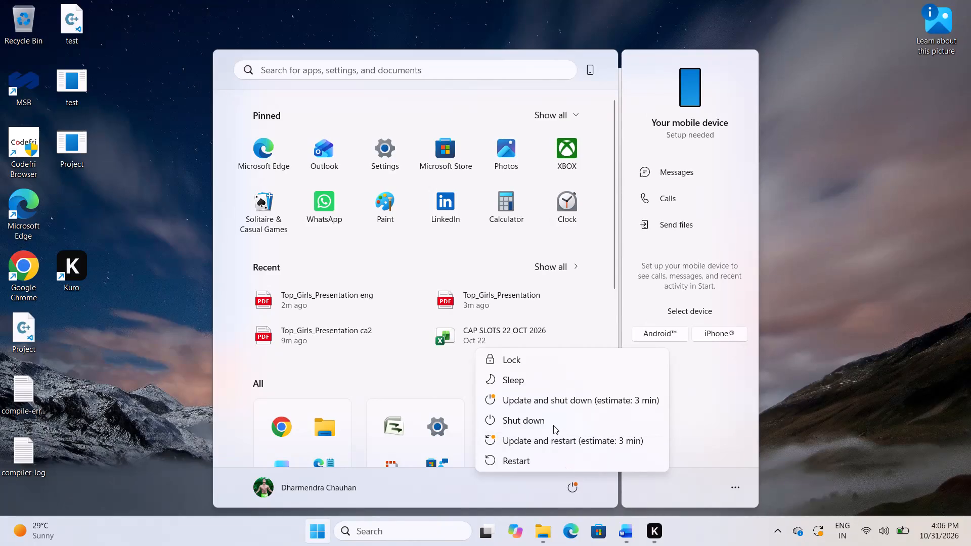
Shut down the computer without installing the pending updates.
{"action": "left_click", "coordinate": [553, 425]}
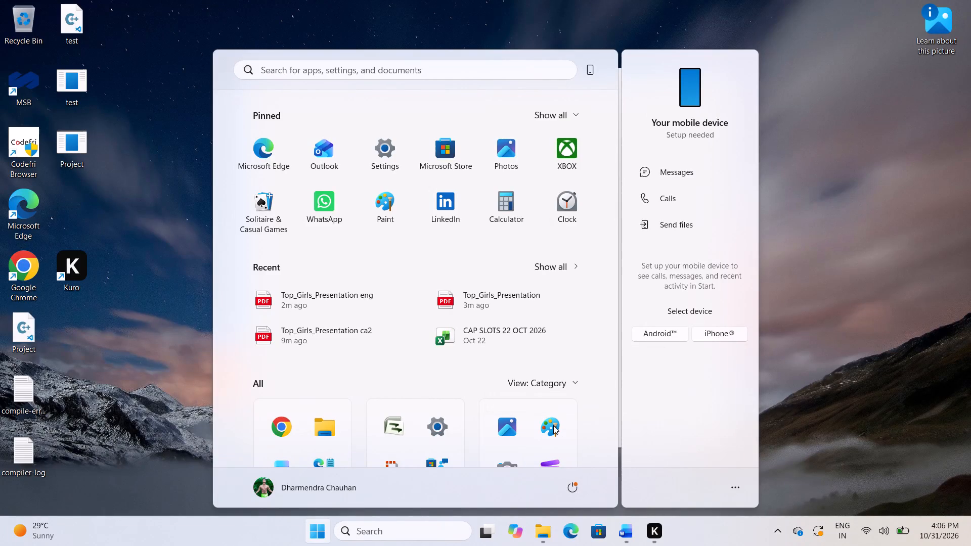